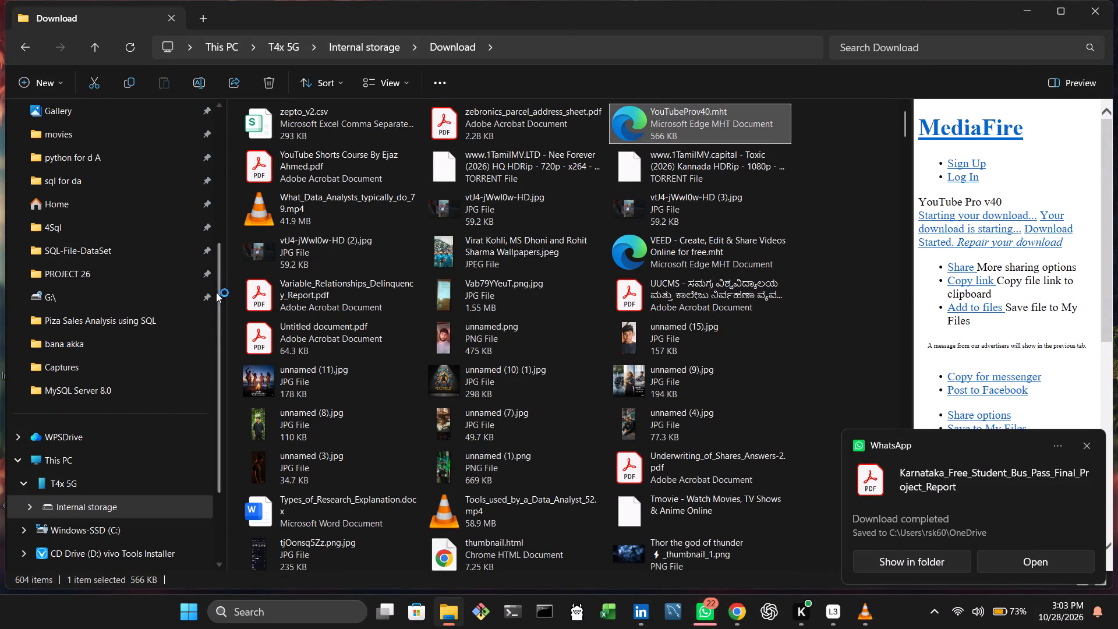
Open the Food_Processing_and_Value_Addition PDF from the recent files in File Explorer's Home view.
drag(217, 292, 215, 91)
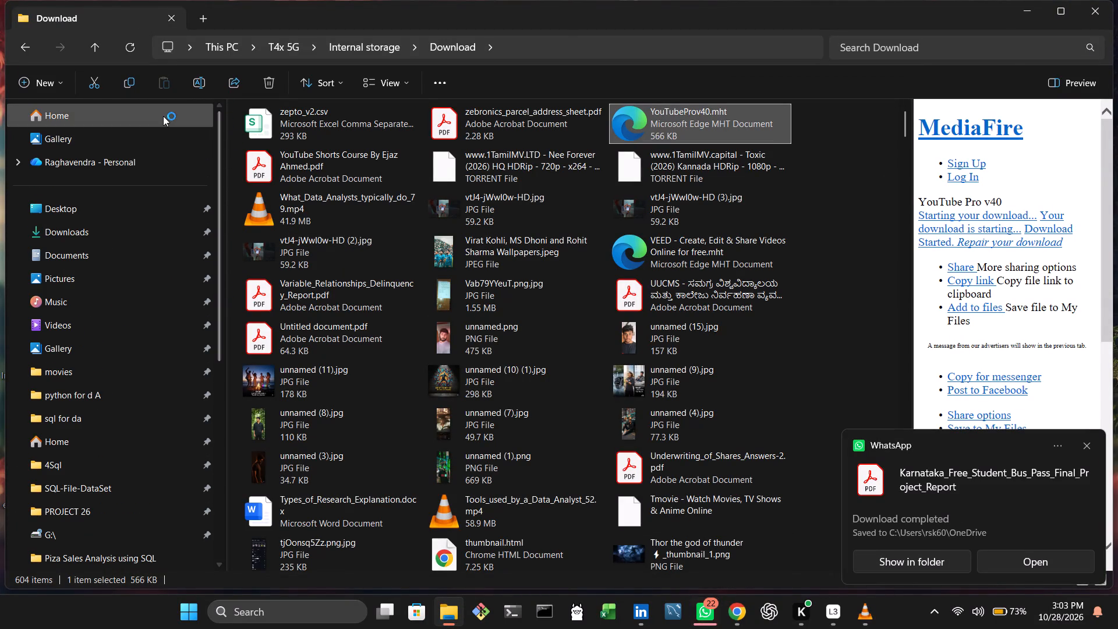
double_click(163, 116)
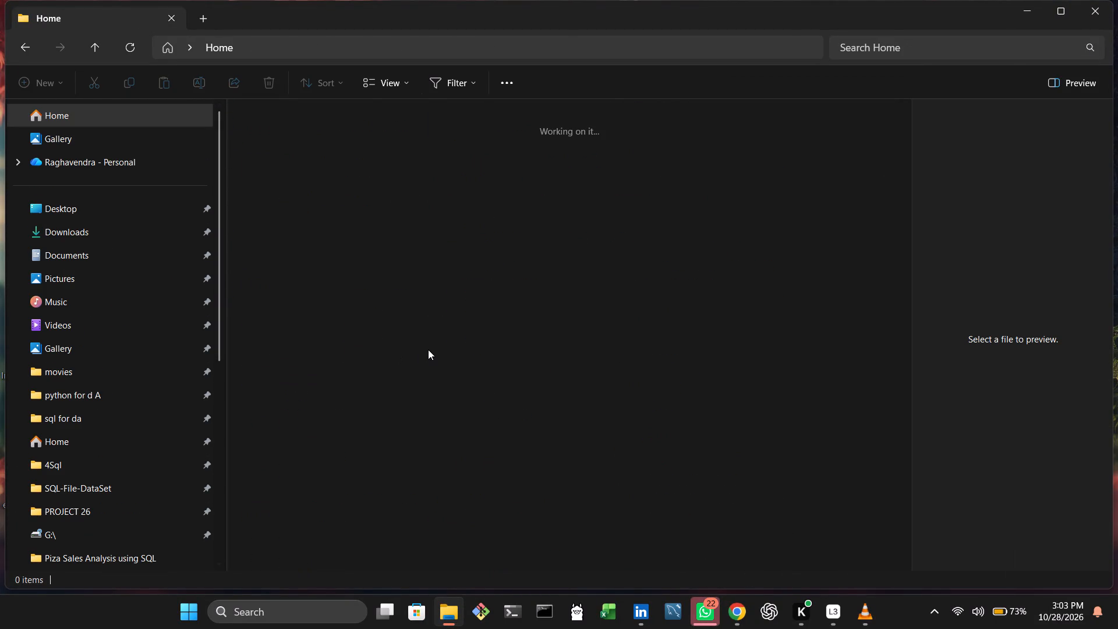
double_click(438, 535)
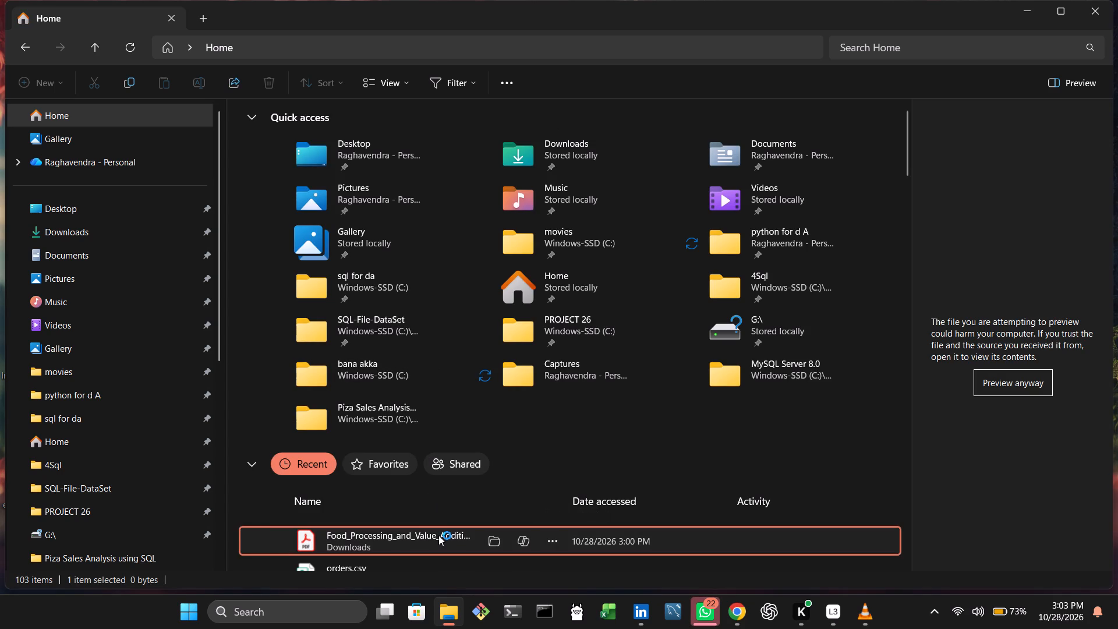
double_click(438, 535)
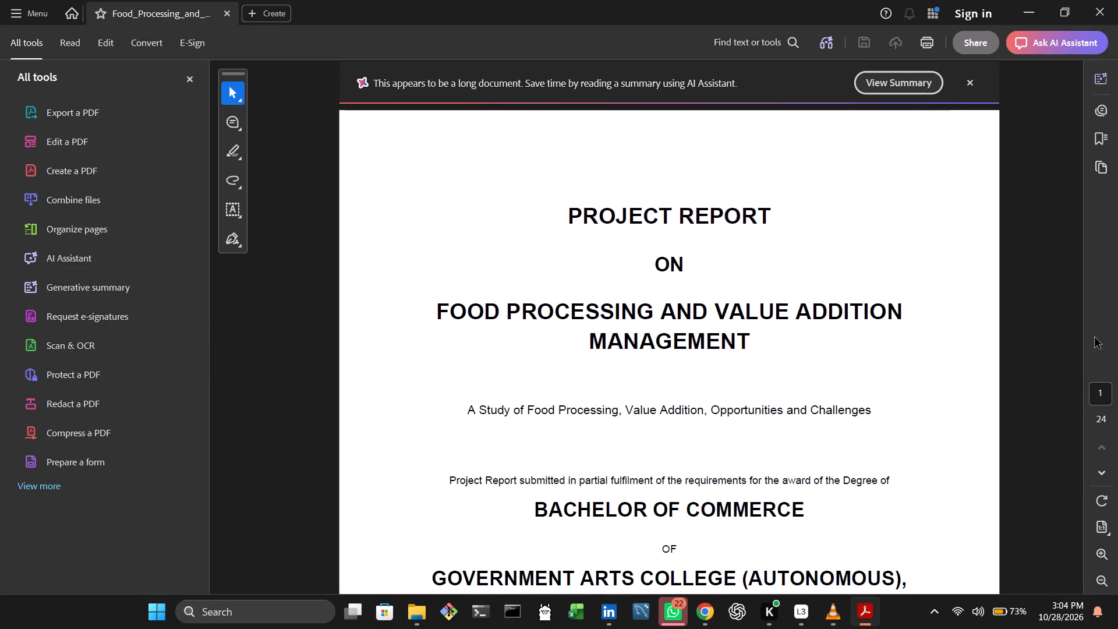
Examine the layout of the food processing report's cover page and the start of its declaration page.
click(971, 234)
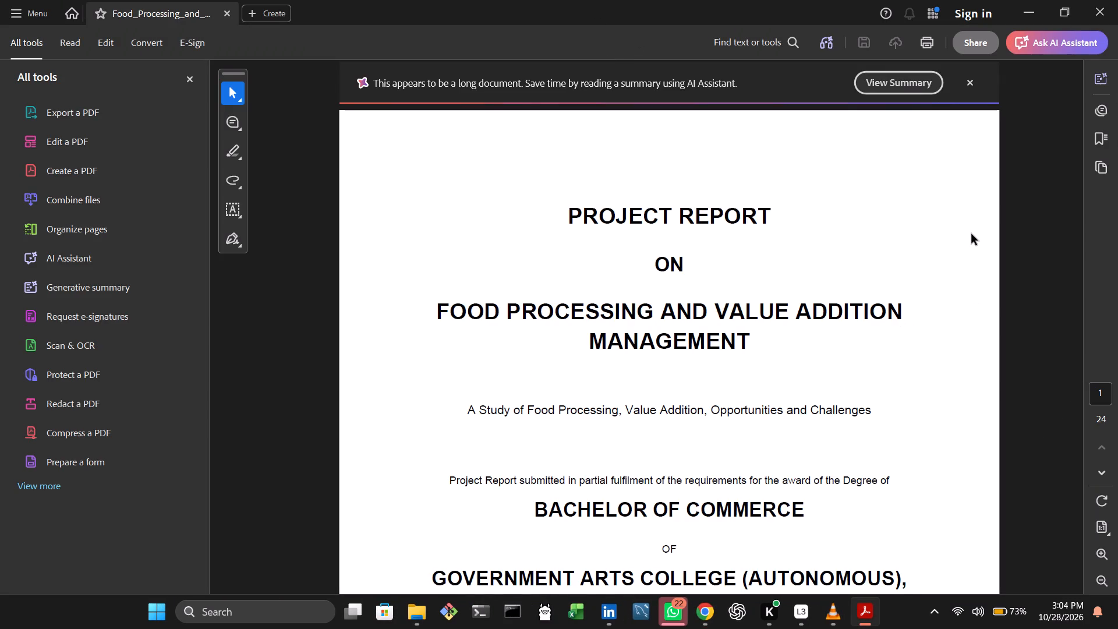
key(Down)
click(971, 234)
drag(971, 234, 979, 361)
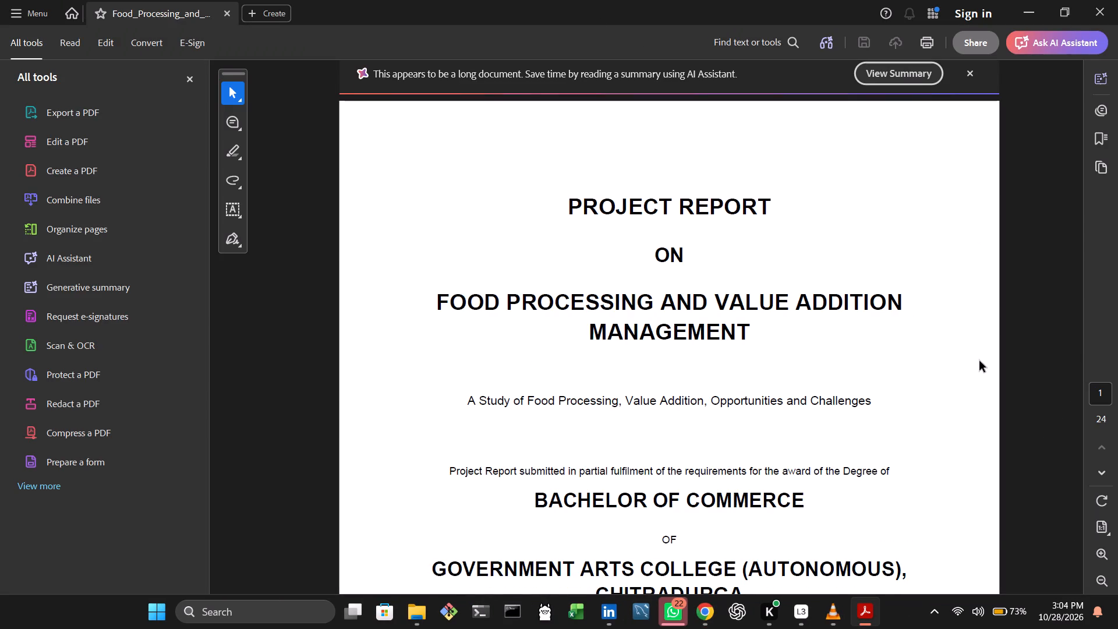
drag(979, 361, 972, 398)
click(972, 398)
drag(972, 398, 981, 236)
click(981, 236)
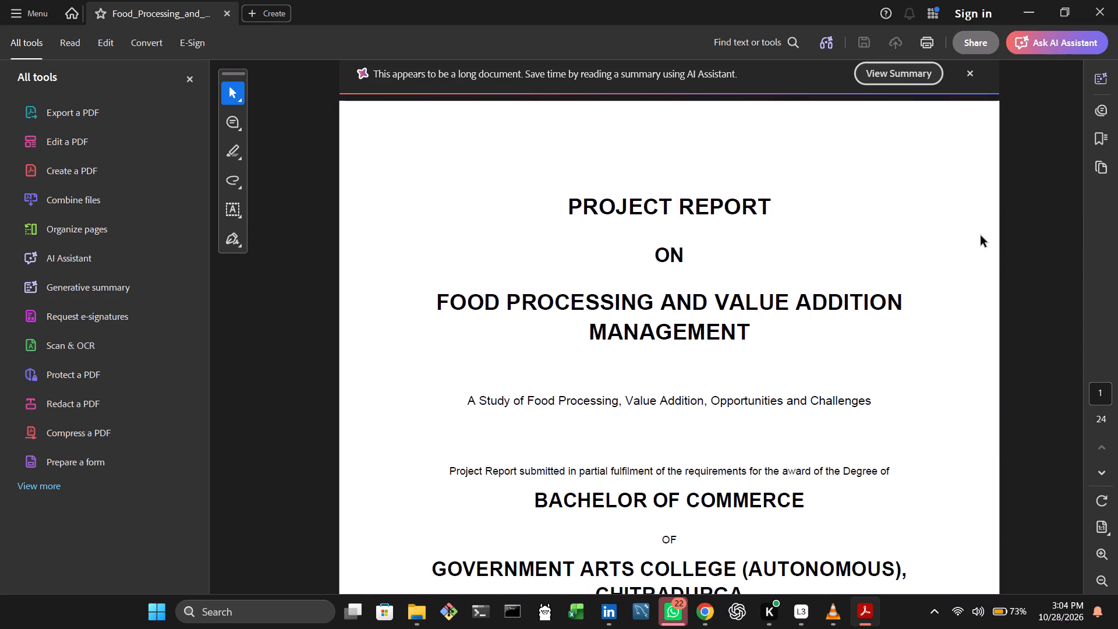
click(880, 257)
drag(1052, 474, 1059, 566)
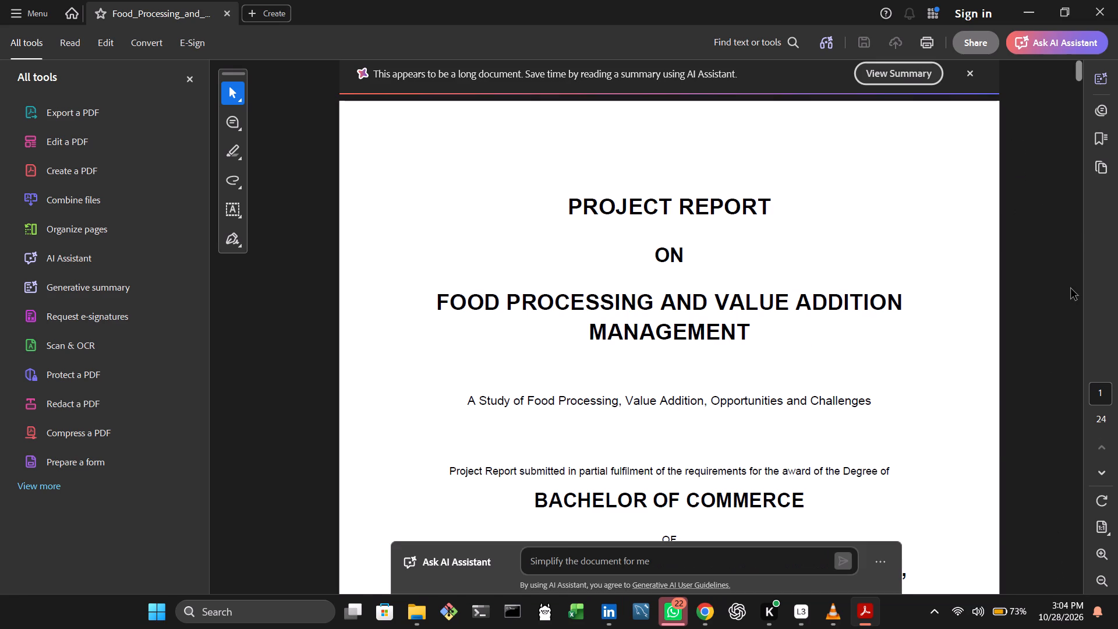
click(646, 314)
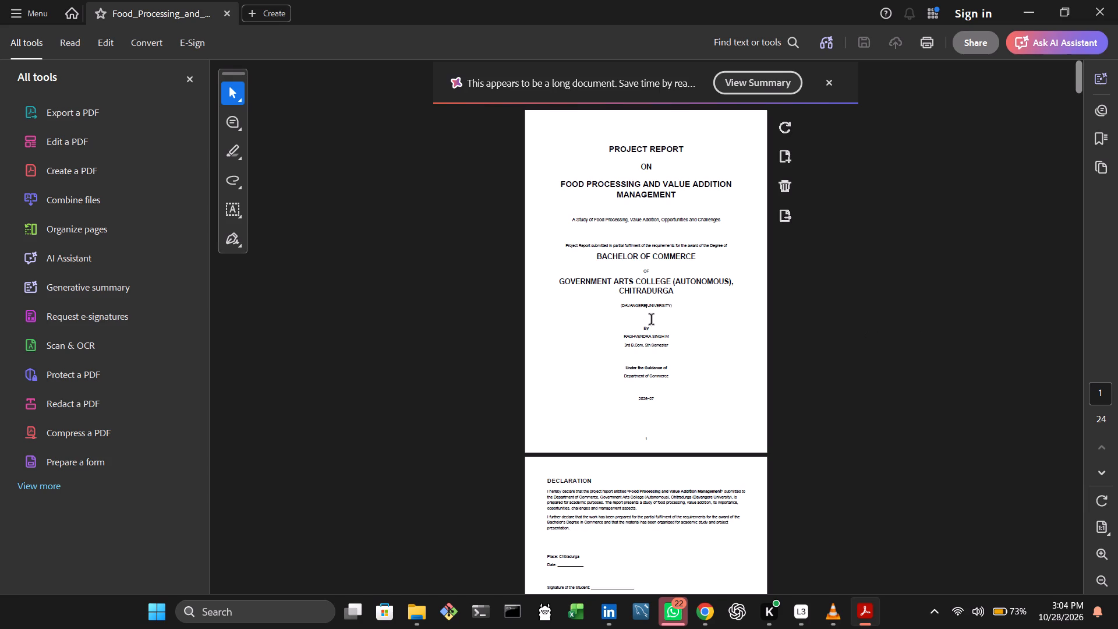
click(652, 320)
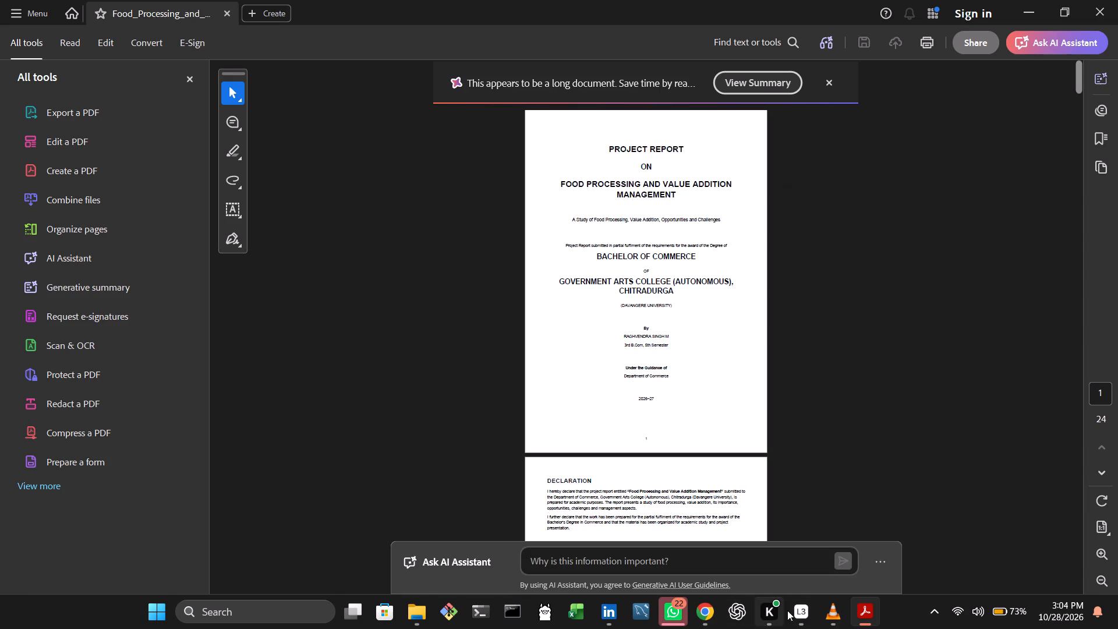
Switch back to File Explorer and look over the Home view with its recent files.
click(423, 605)
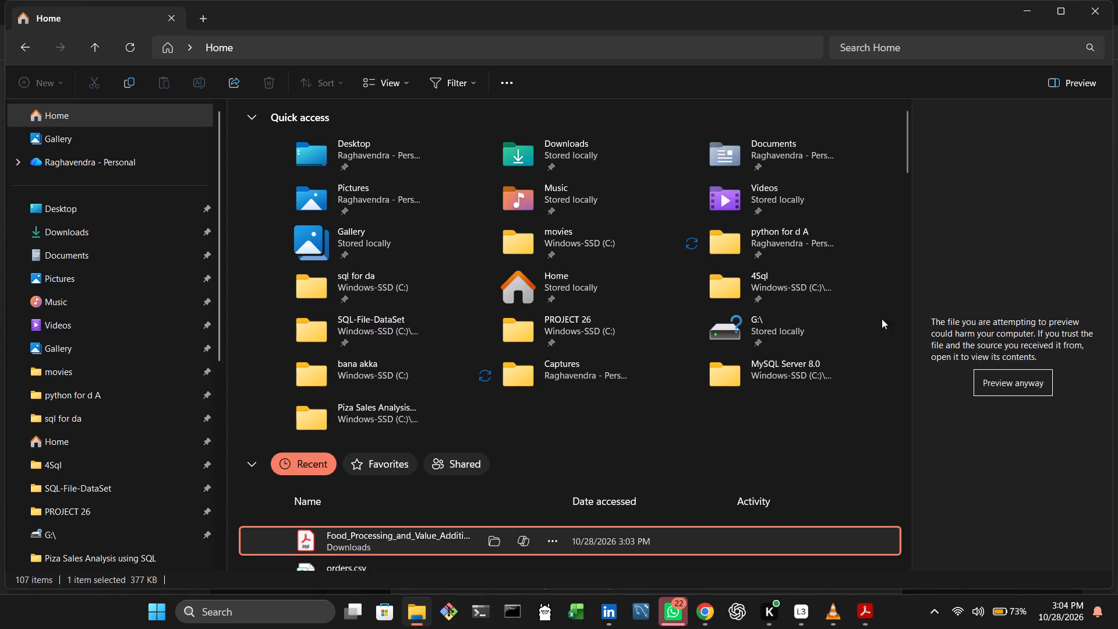
drag(907, 158, 902, 87)
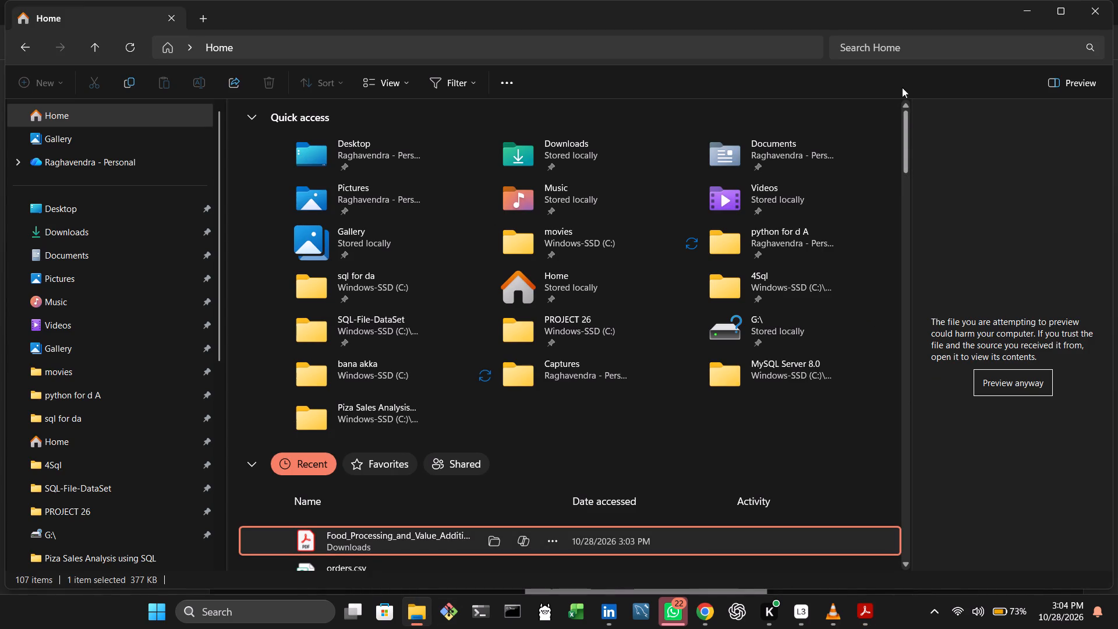
drag(902, 87, 902, 68)
Switch to WhatsApp, where the Karnataka Free Student Bus Pass project report is open.
drag(902, 68, 676, 628)
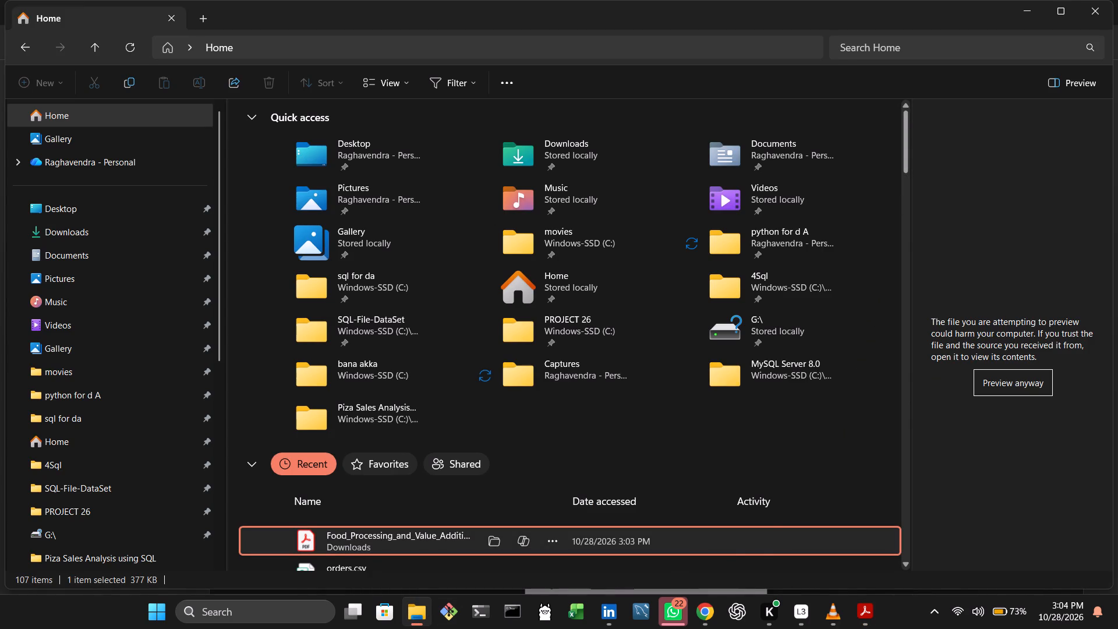
click(676, 628)
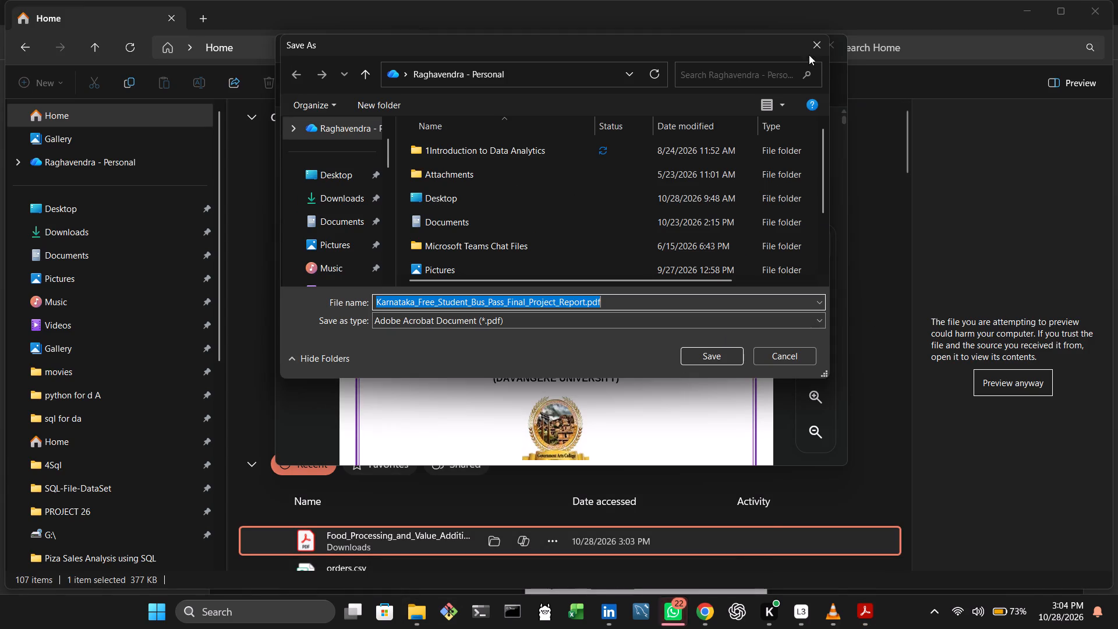
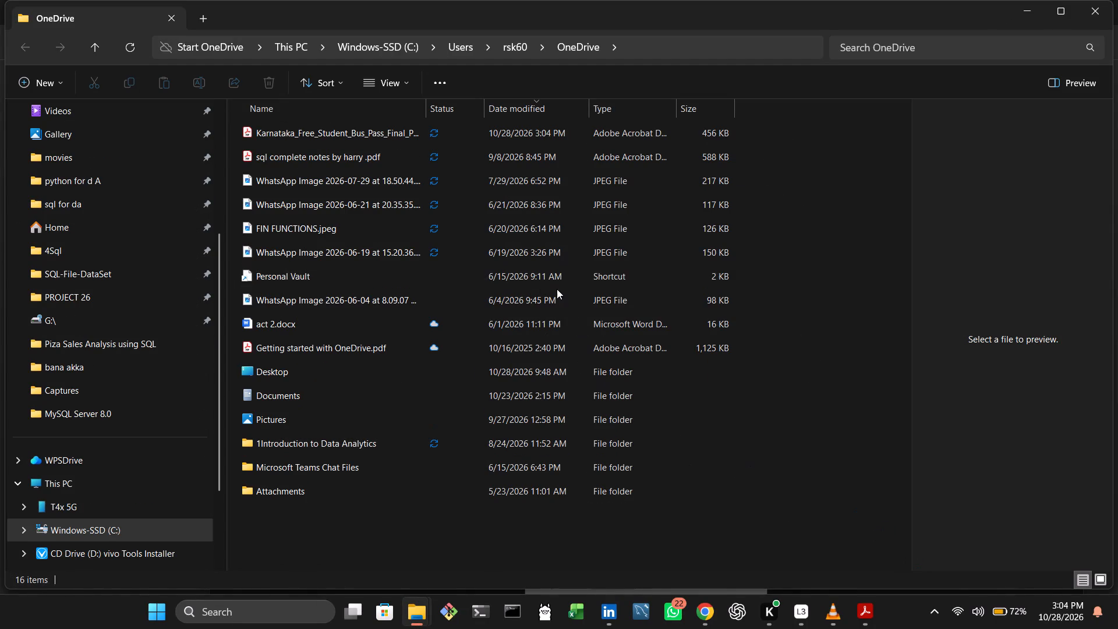
Open the Karnataka_Free_Student_Bus_Pass PDF from the OneDrive folder.
double_click(433, 138)
right_click(433, 138)
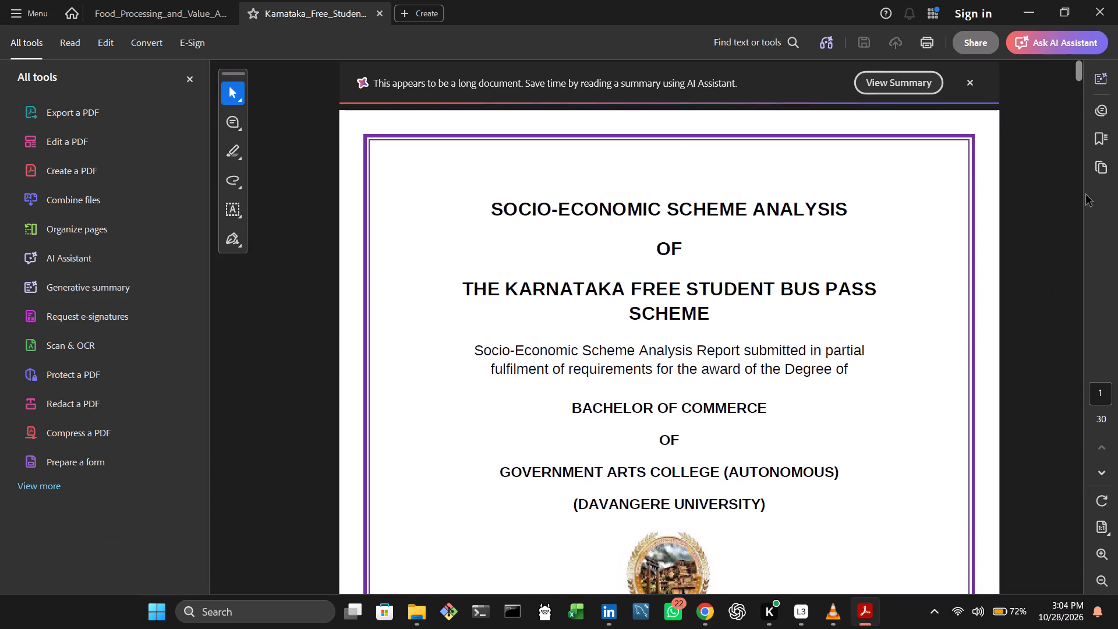
Skim the bus pass report's cover, declaration and certificate of originality pages.
drag(1081, 76, 1078, 69)
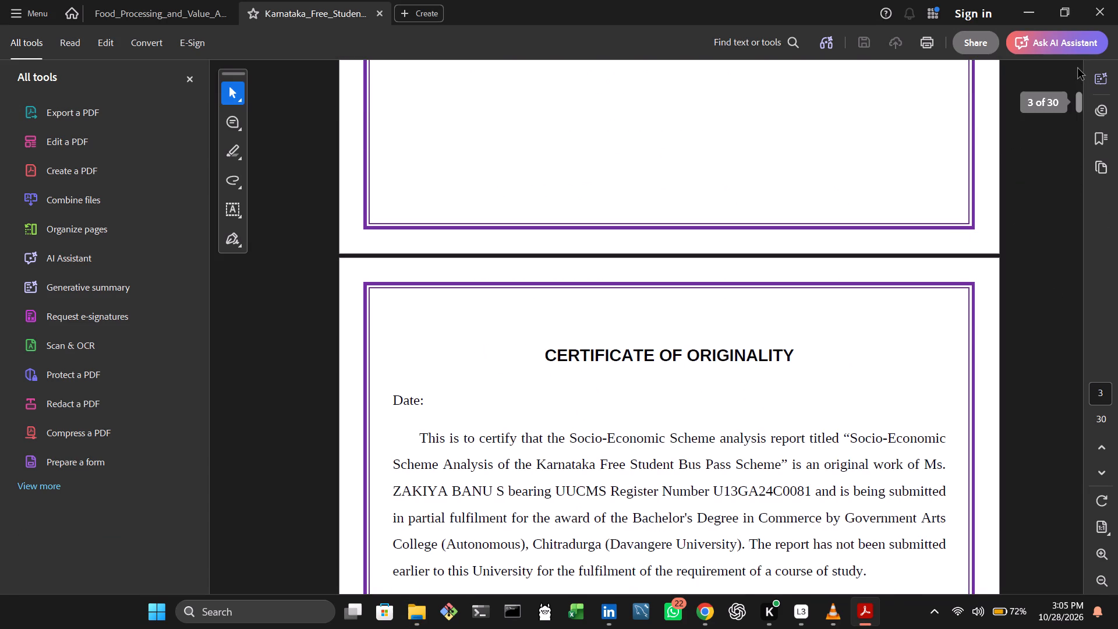
drag(1078, 96, 1075, 77)
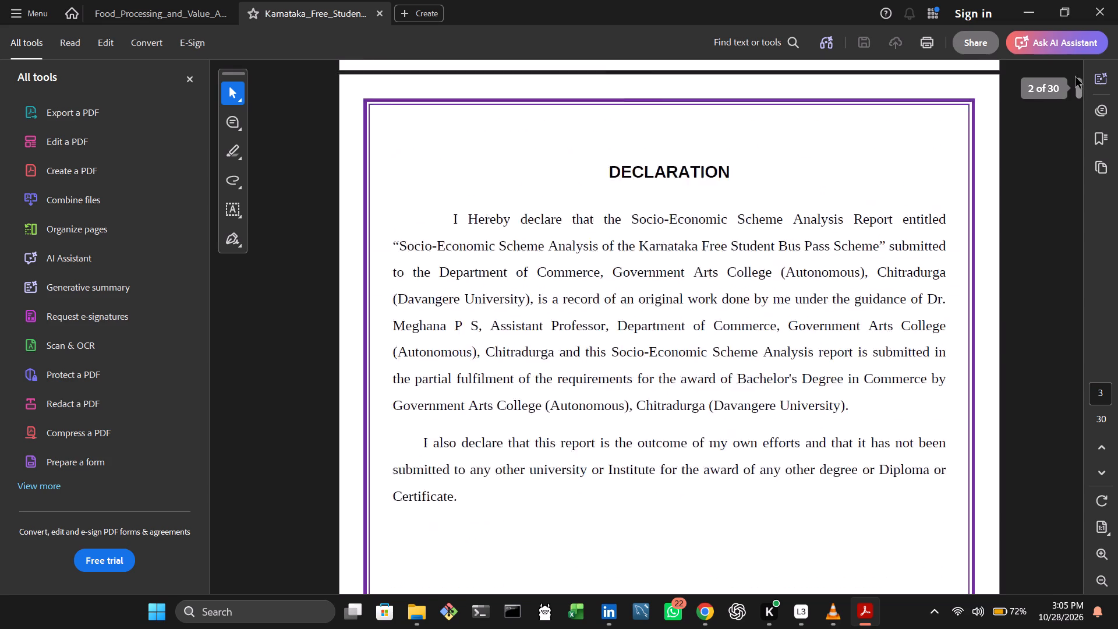
drag(1075, 77, 1075, 56)
ctrl+scroll(1075, 56, down, 3)
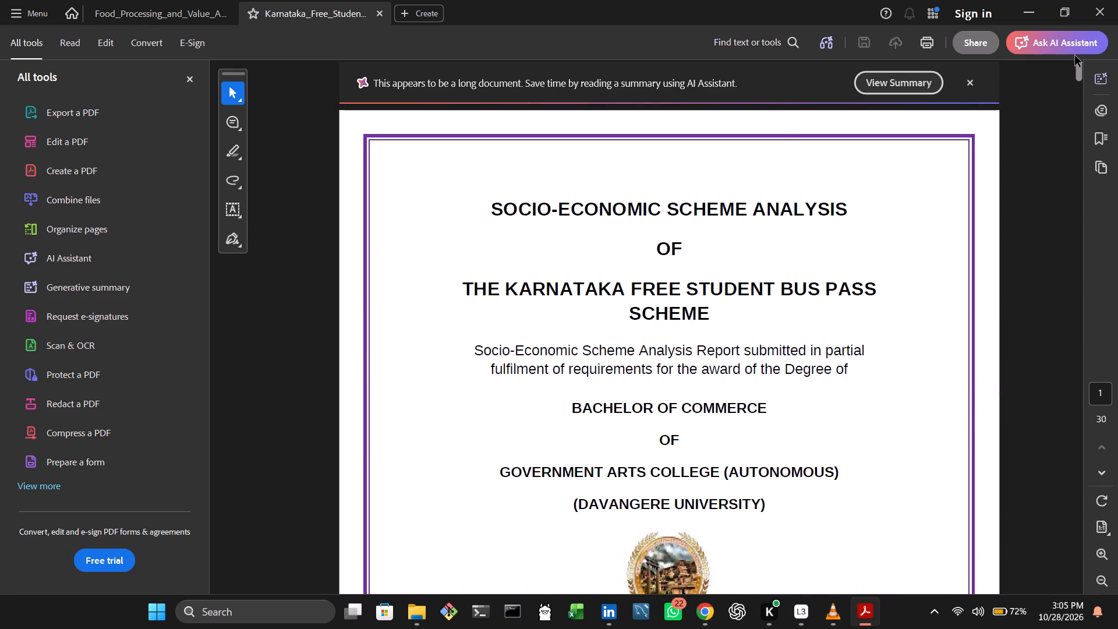
click(1050, 125)
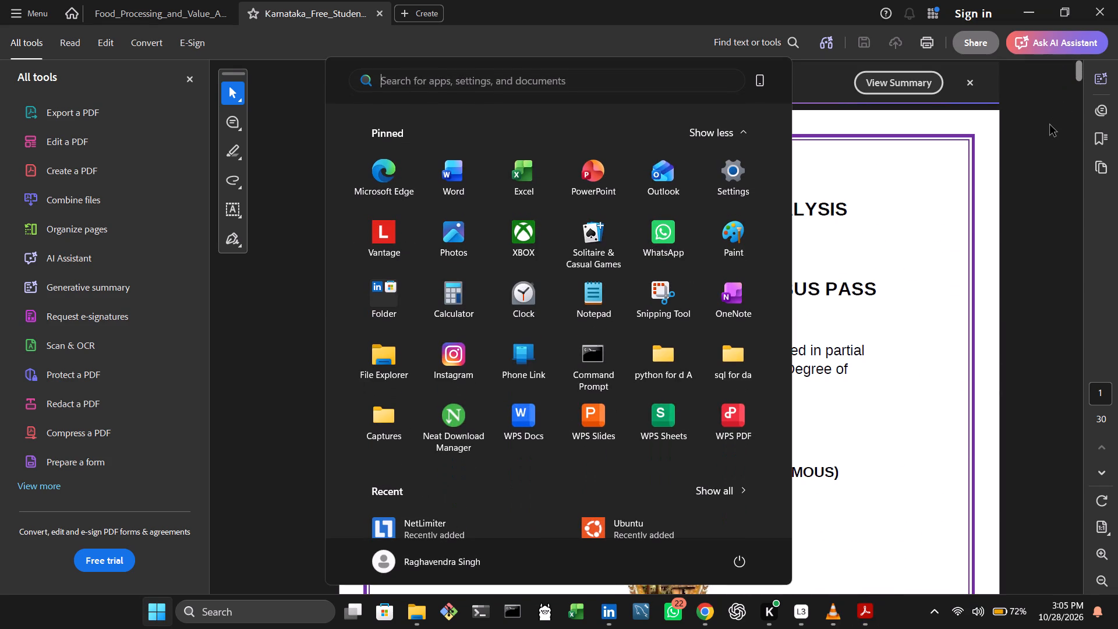
key(ctrl+minus)
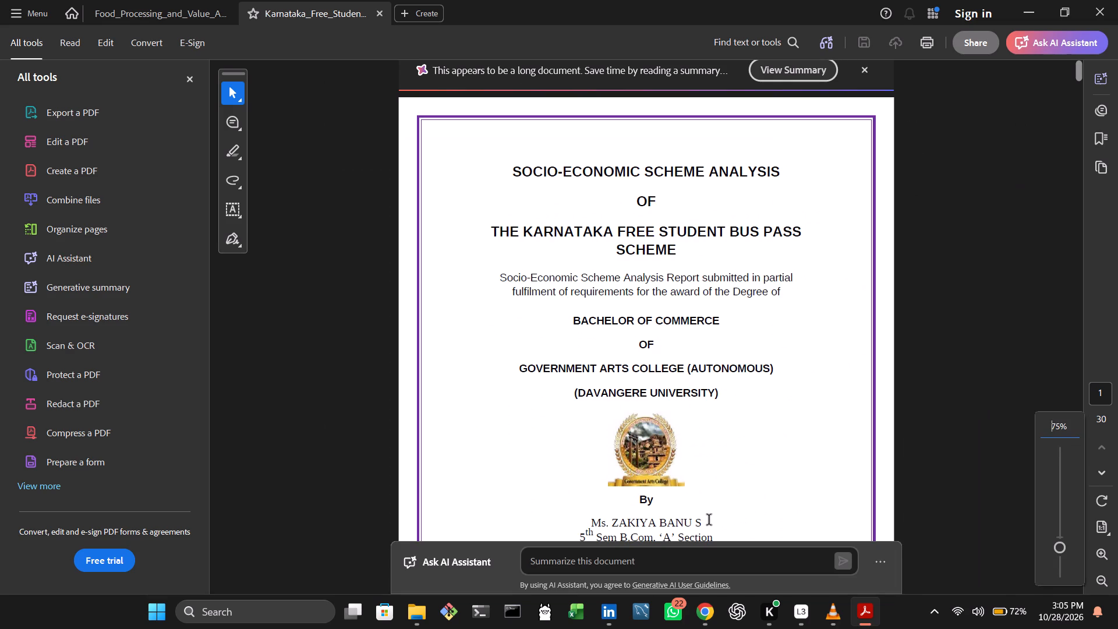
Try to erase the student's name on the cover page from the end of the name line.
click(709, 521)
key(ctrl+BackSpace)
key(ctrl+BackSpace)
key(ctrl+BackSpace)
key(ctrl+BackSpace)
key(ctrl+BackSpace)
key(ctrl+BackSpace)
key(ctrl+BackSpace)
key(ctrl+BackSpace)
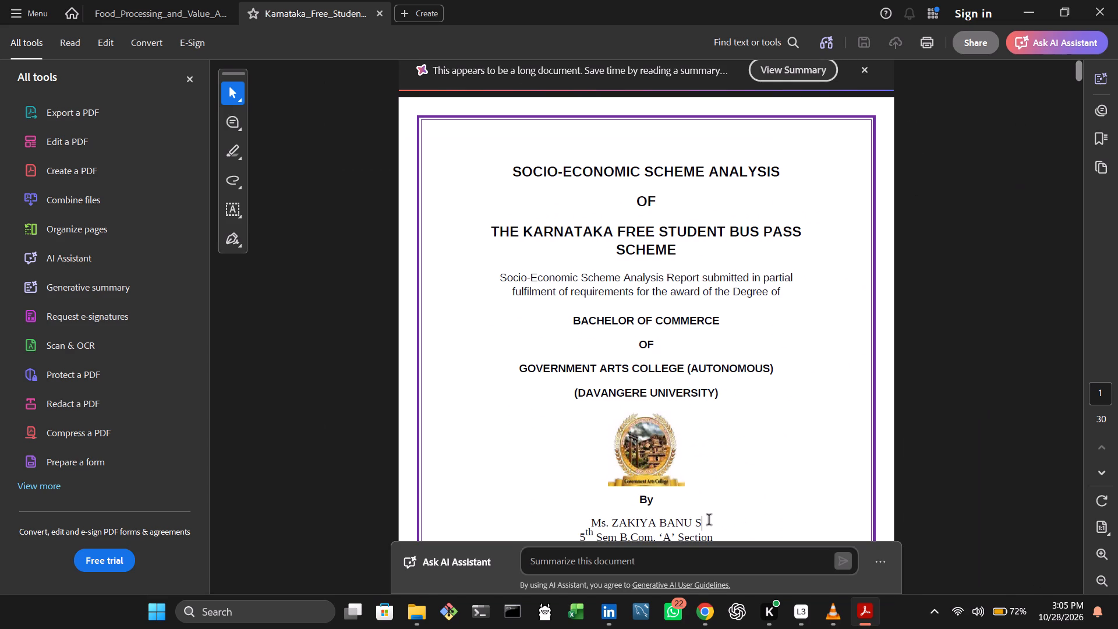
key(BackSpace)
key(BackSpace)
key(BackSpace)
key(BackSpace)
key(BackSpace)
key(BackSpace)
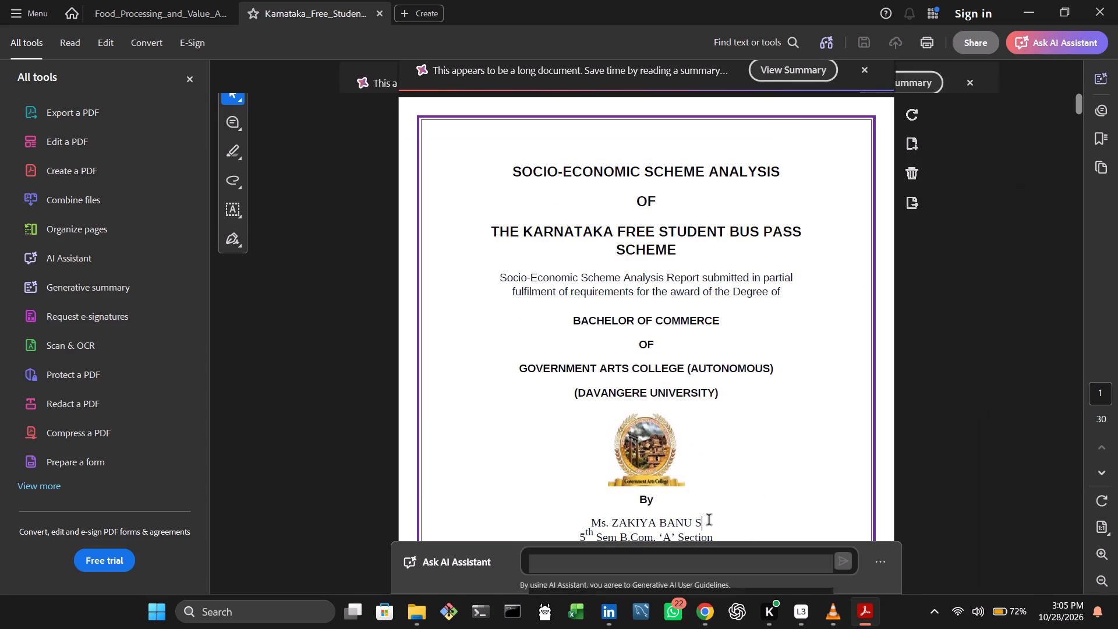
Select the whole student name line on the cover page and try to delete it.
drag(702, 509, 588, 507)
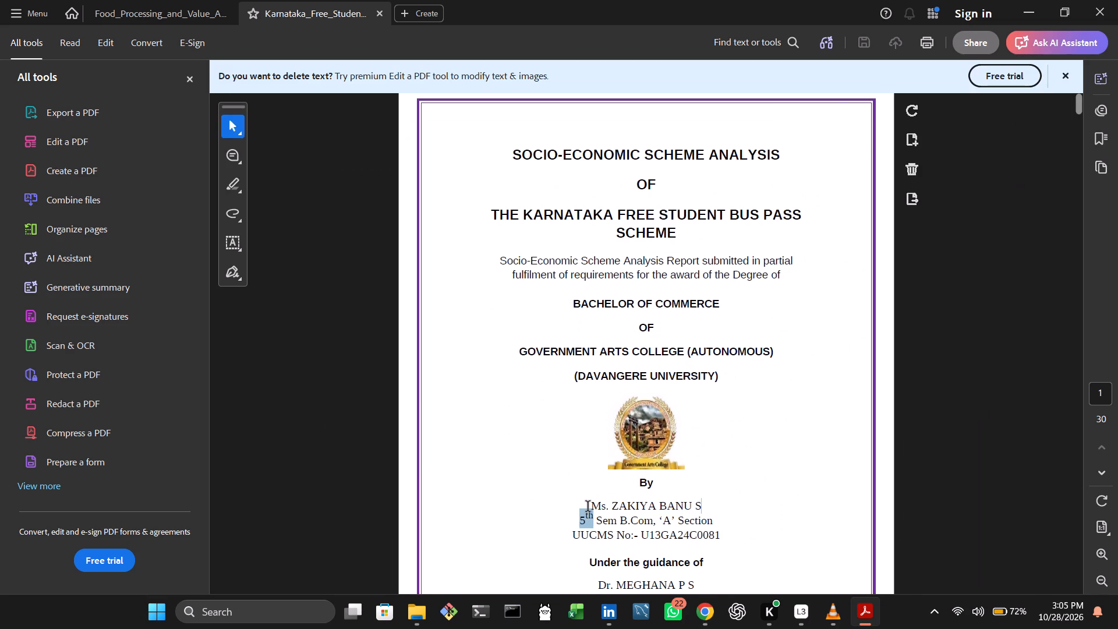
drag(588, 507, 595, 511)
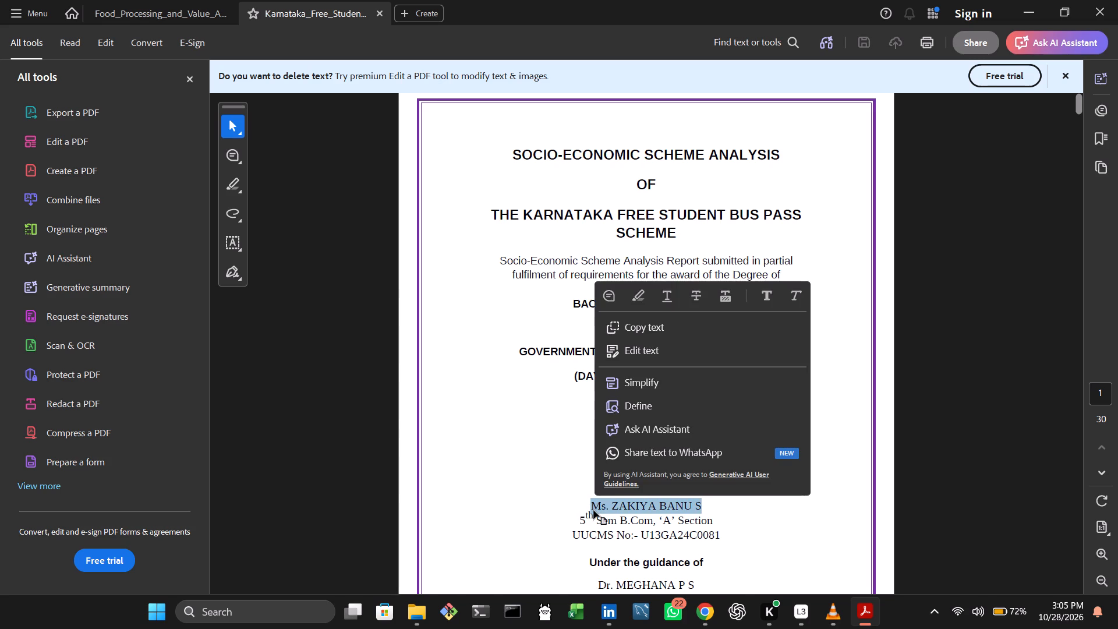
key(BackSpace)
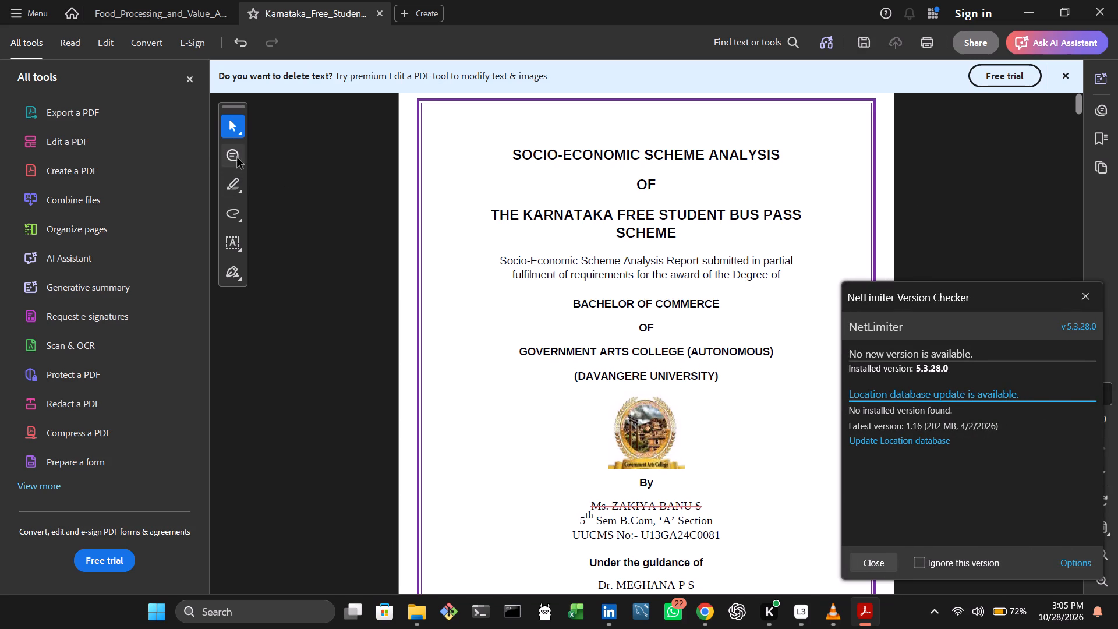
Switch the bus pass report to content editing mode.
click(105, 52)
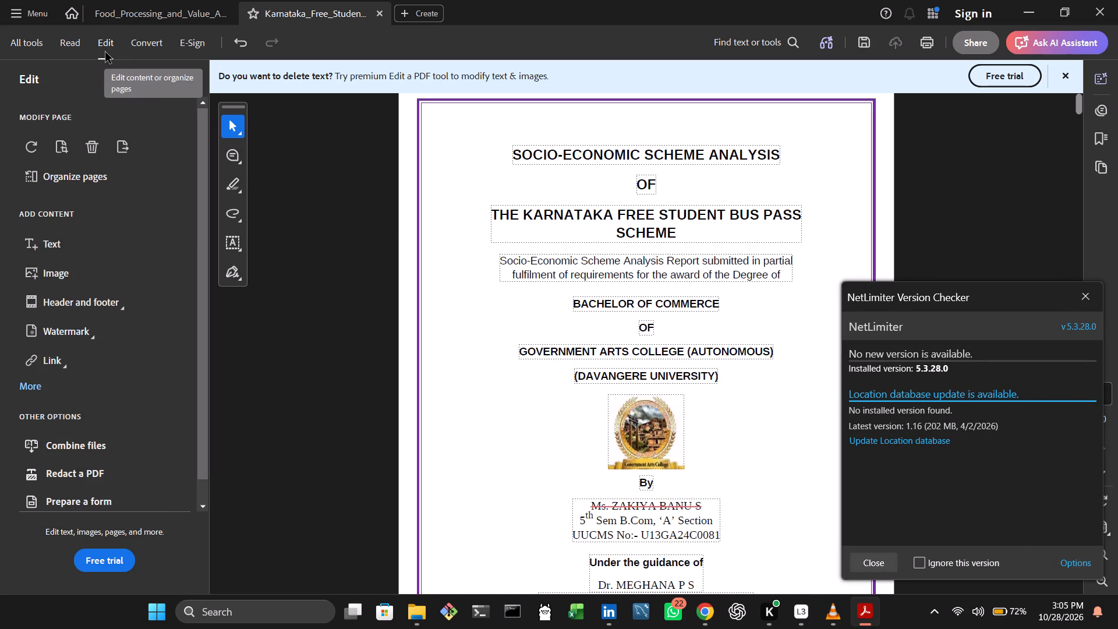
click(86, 147)
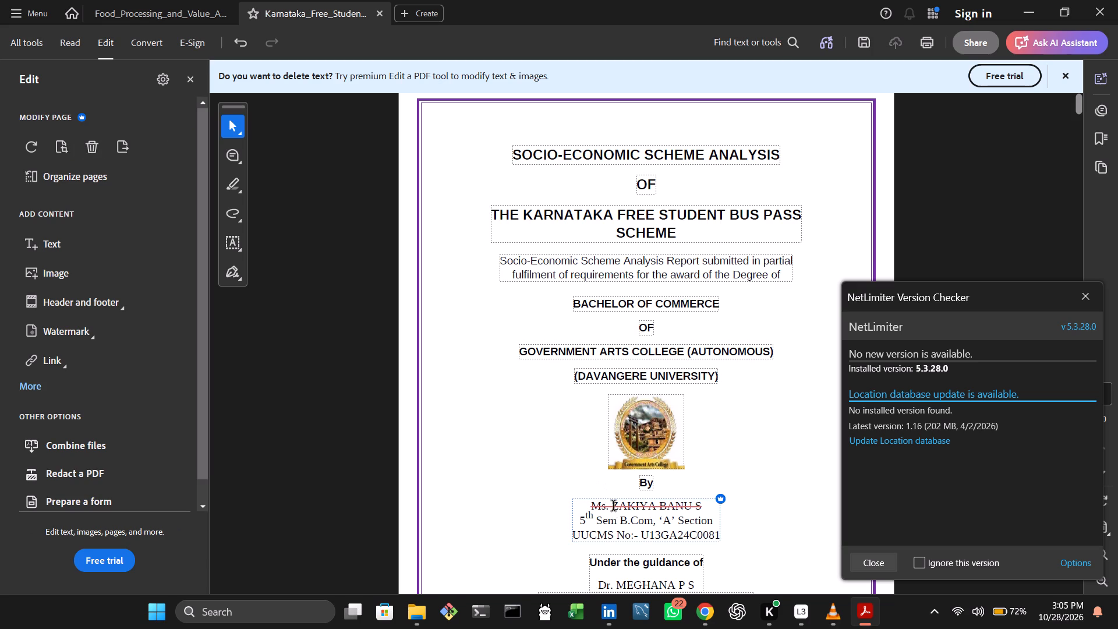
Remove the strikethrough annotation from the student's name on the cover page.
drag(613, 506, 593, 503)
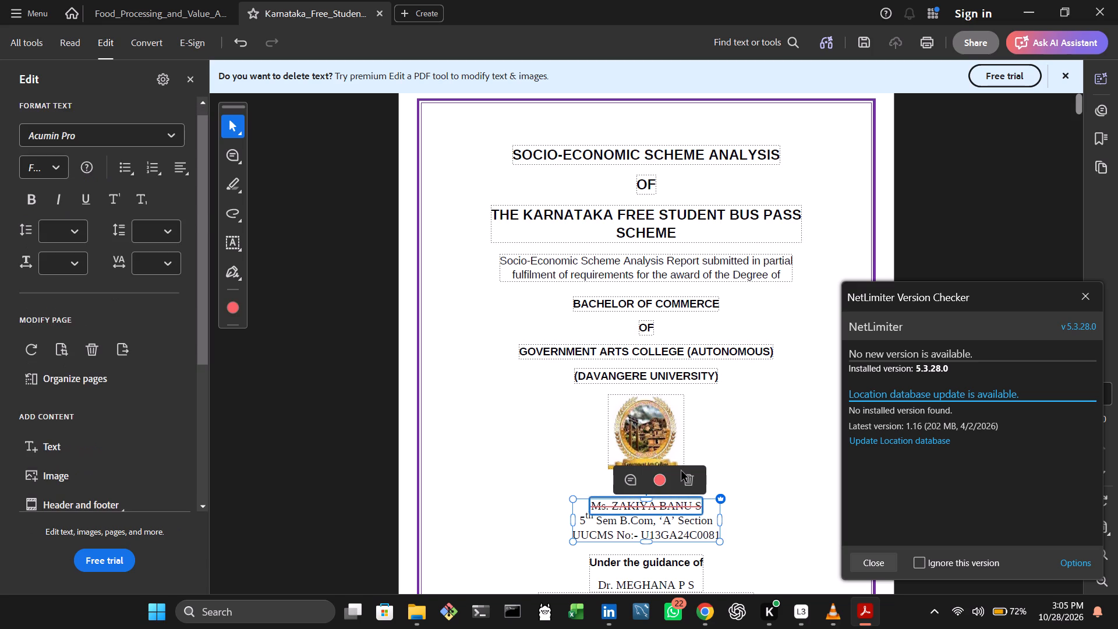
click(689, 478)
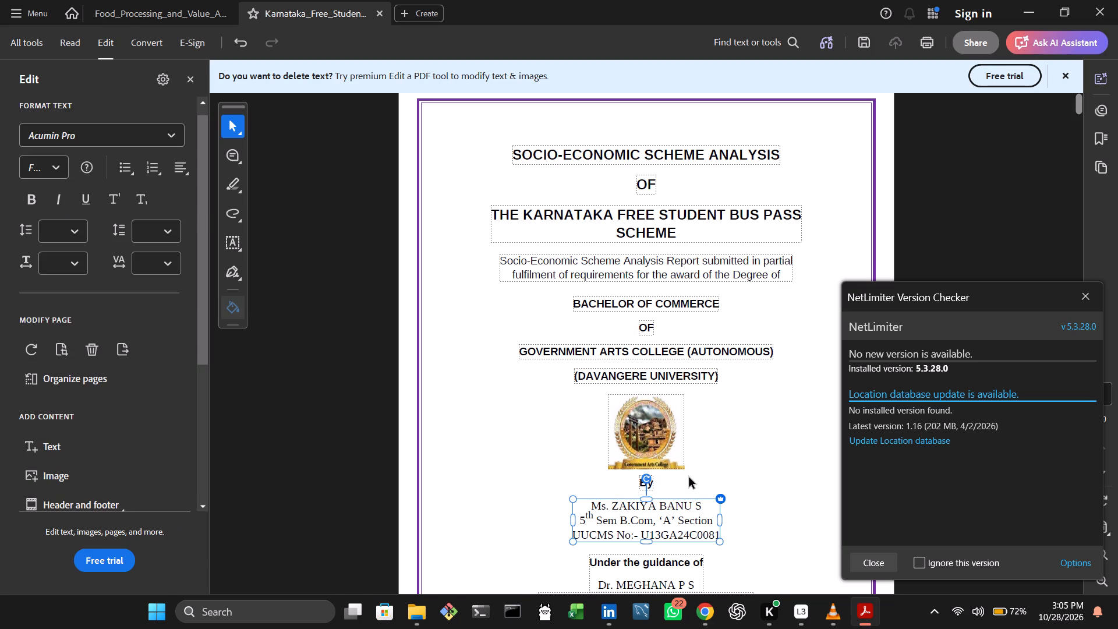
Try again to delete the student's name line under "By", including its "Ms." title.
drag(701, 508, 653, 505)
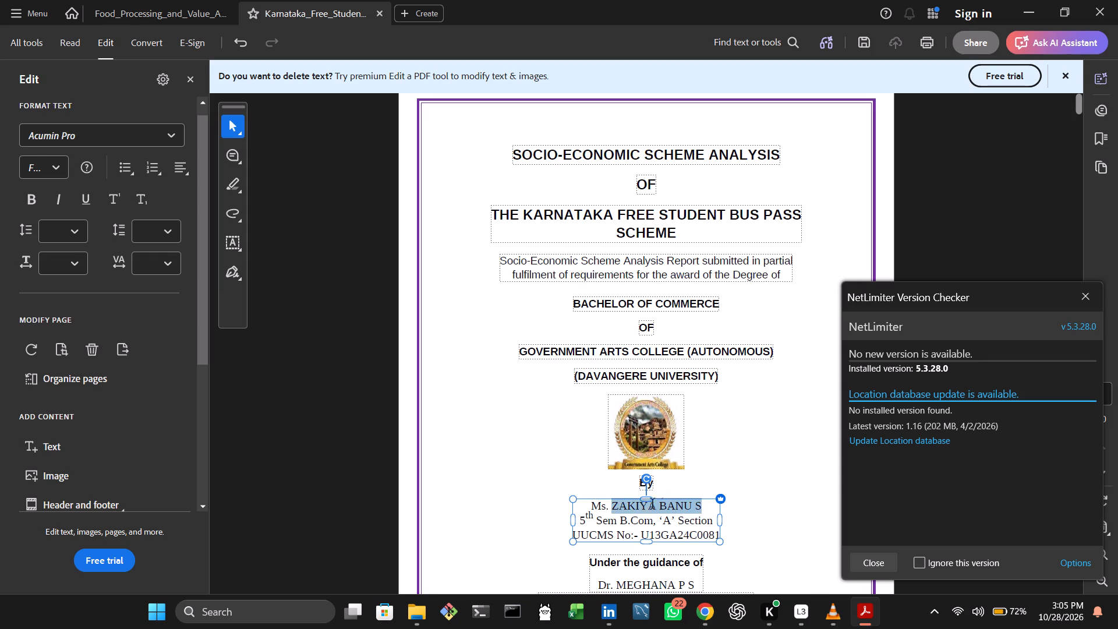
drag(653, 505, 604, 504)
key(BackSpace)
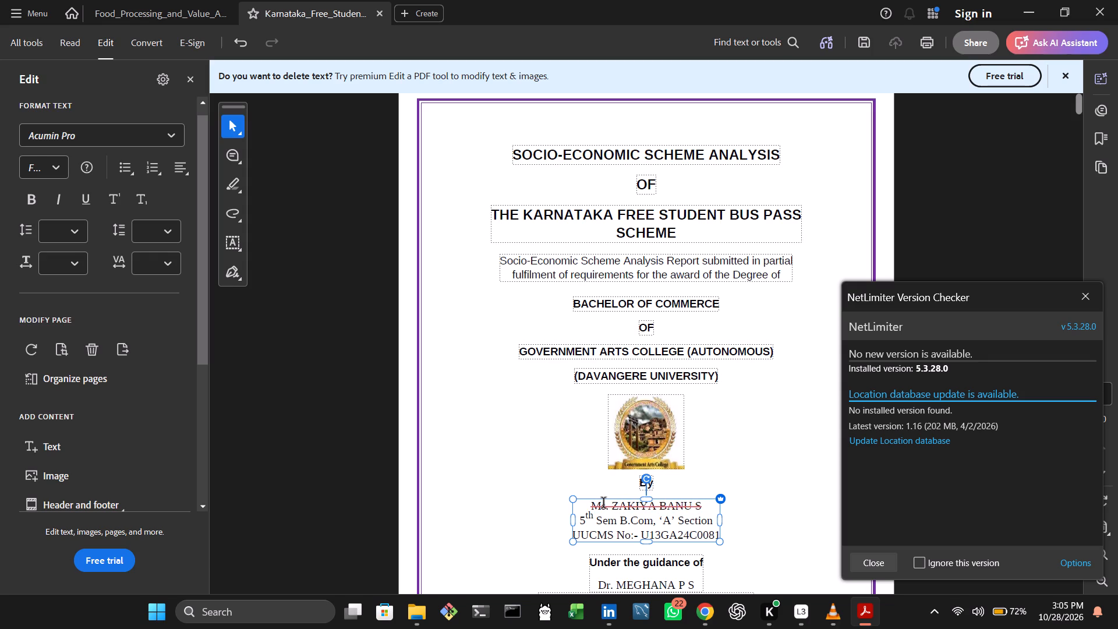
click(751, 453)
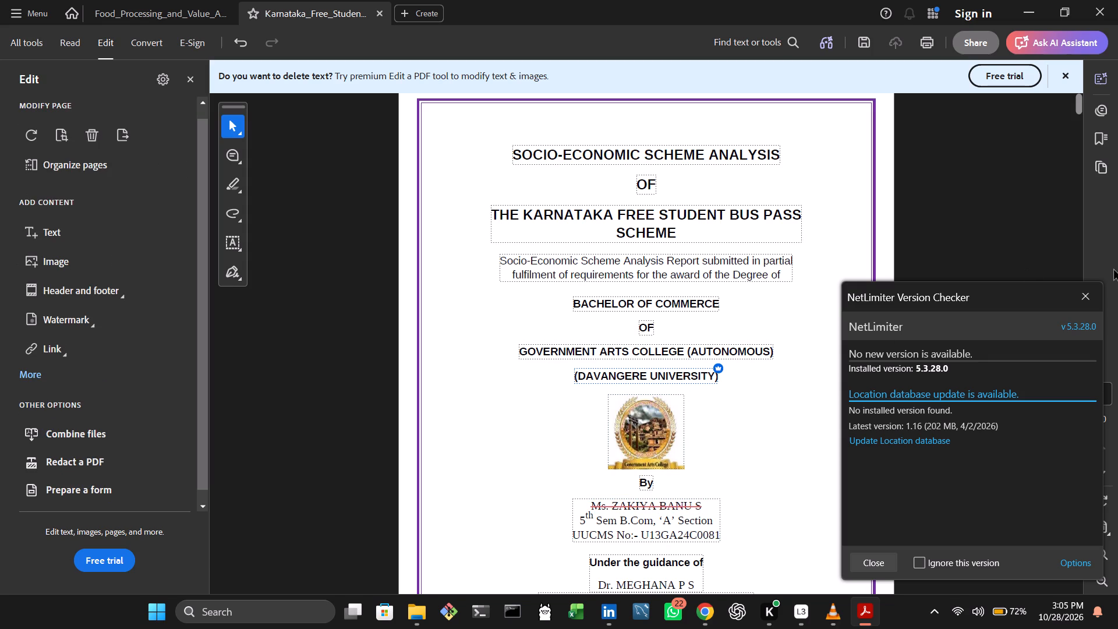
Dismiss the NetLimiter Version Checker window.
click(1085, 289)
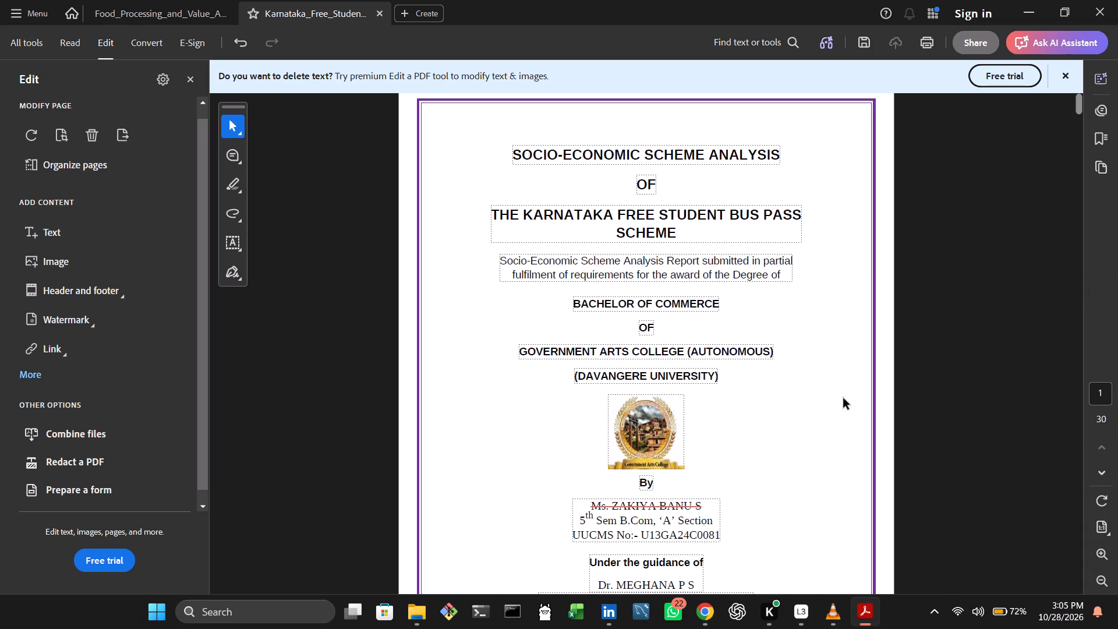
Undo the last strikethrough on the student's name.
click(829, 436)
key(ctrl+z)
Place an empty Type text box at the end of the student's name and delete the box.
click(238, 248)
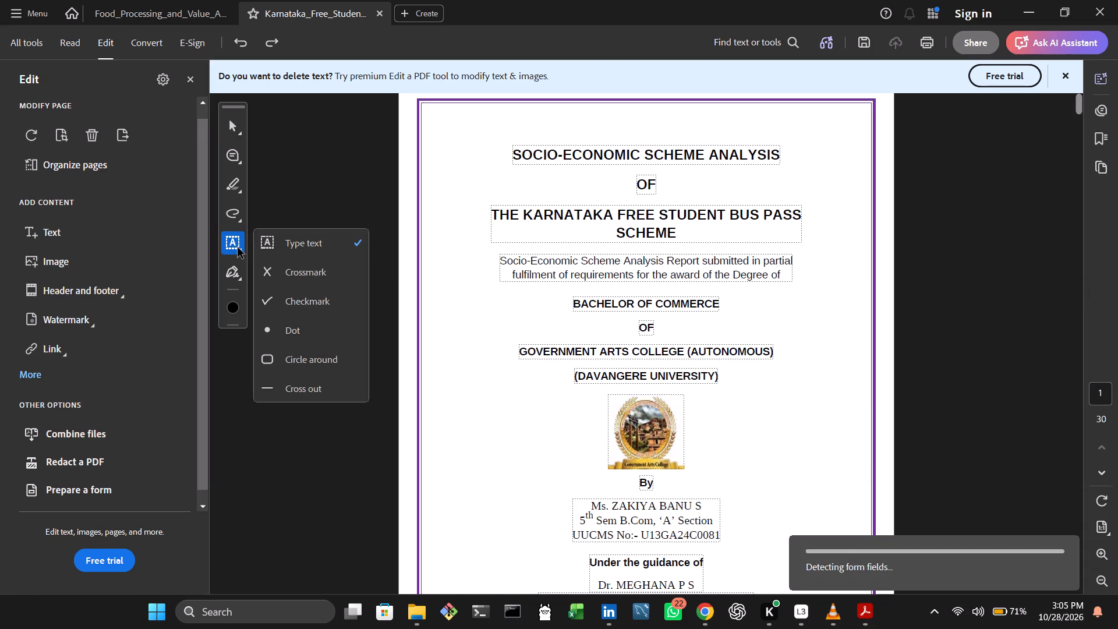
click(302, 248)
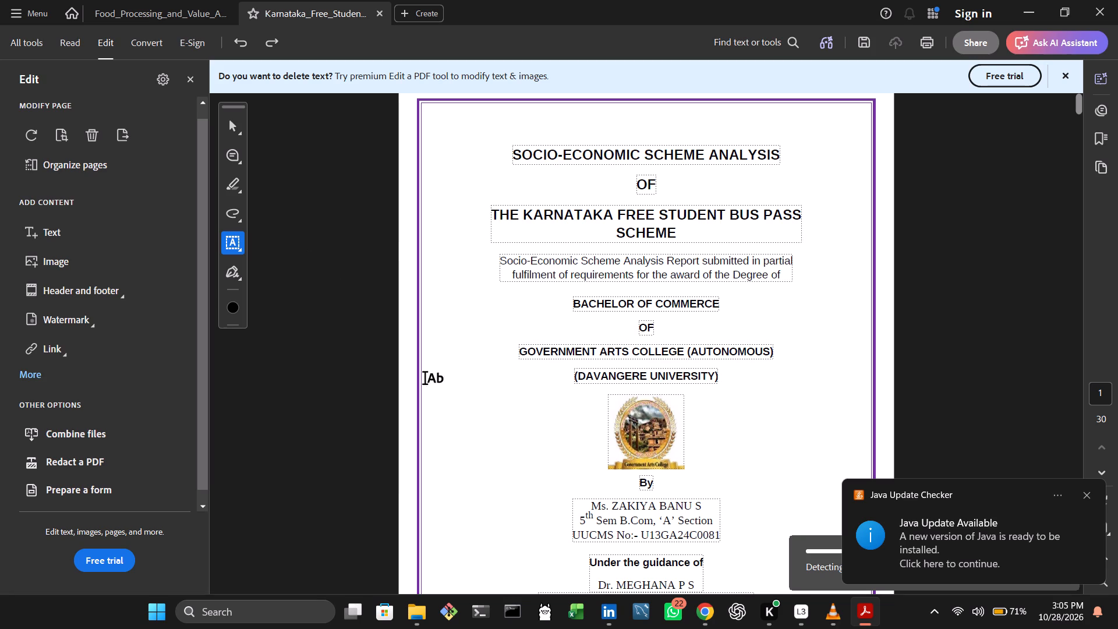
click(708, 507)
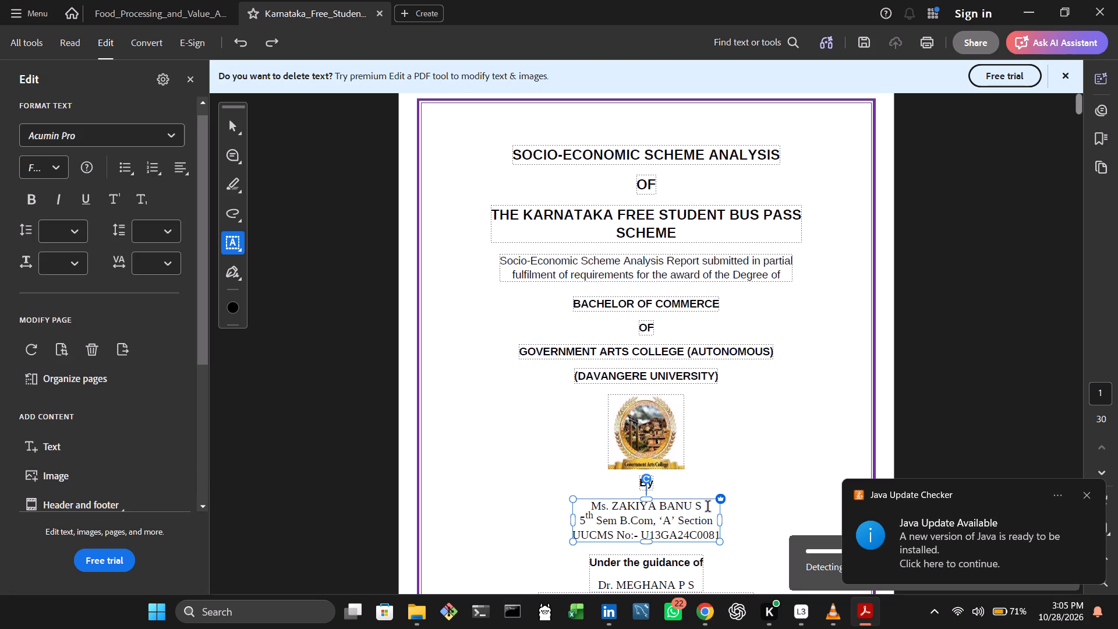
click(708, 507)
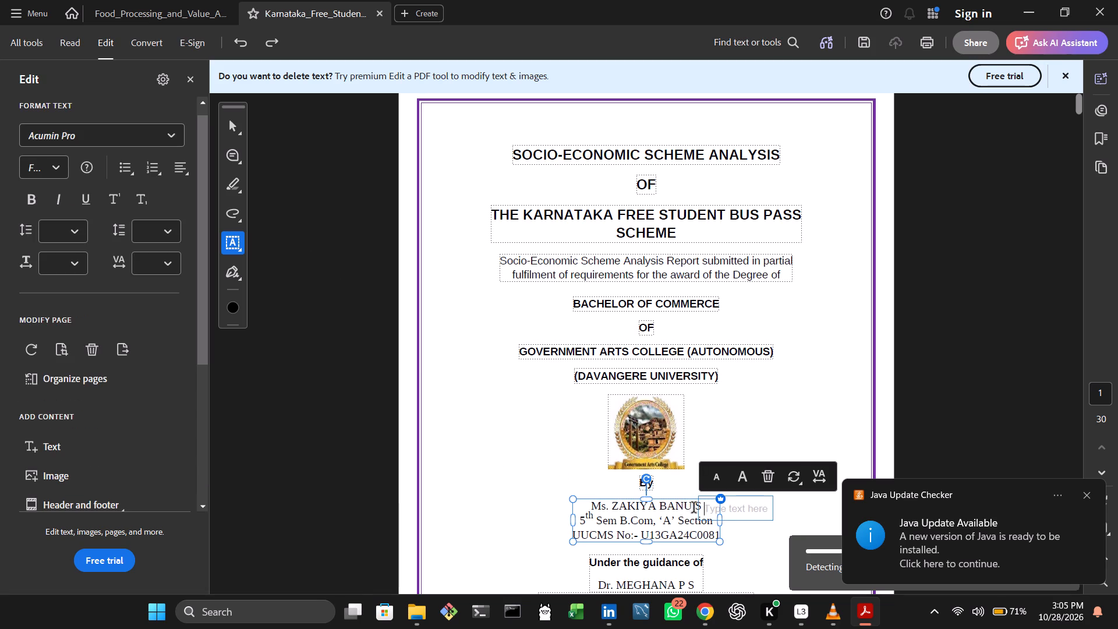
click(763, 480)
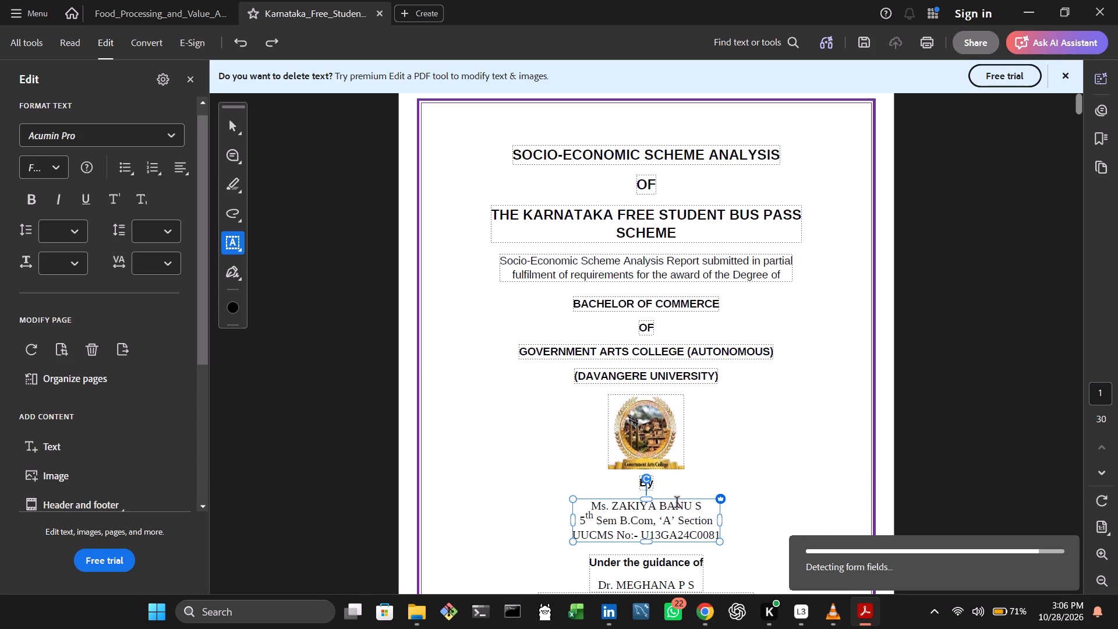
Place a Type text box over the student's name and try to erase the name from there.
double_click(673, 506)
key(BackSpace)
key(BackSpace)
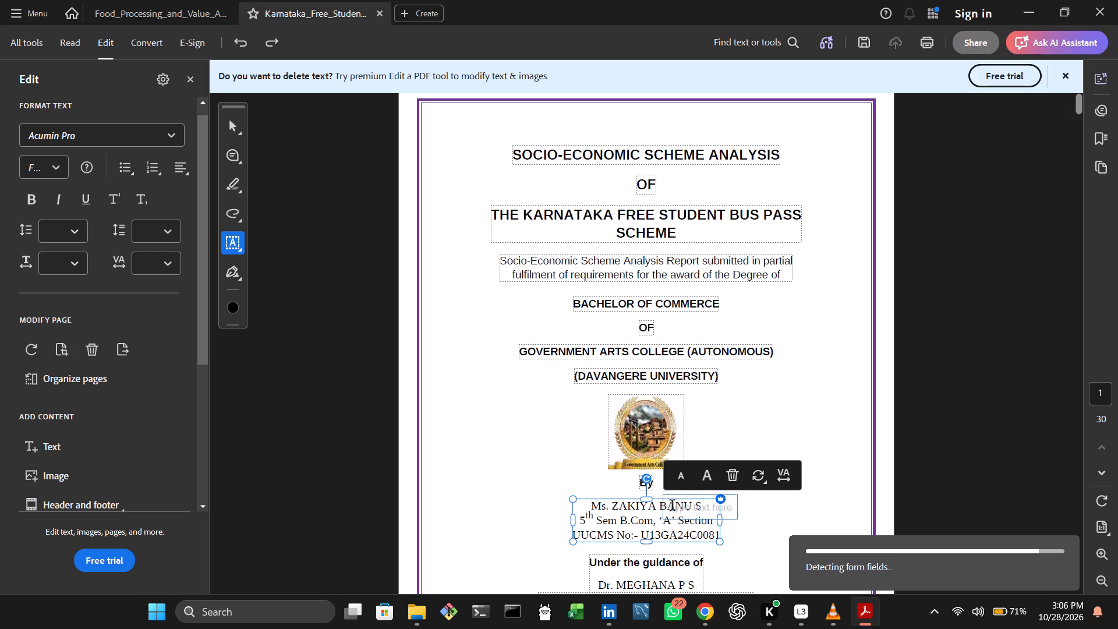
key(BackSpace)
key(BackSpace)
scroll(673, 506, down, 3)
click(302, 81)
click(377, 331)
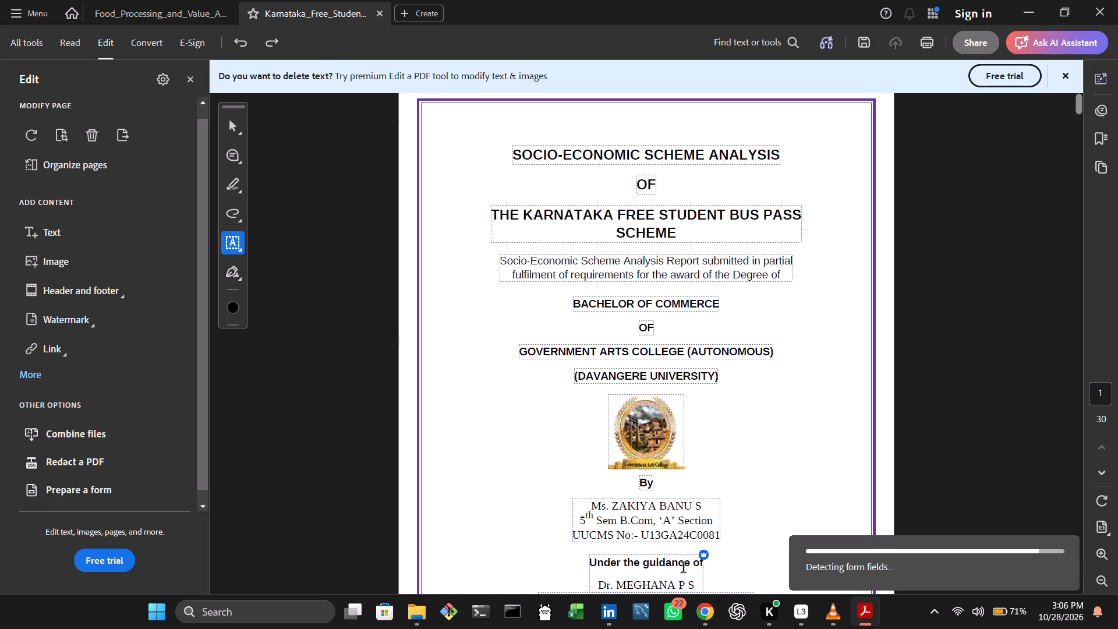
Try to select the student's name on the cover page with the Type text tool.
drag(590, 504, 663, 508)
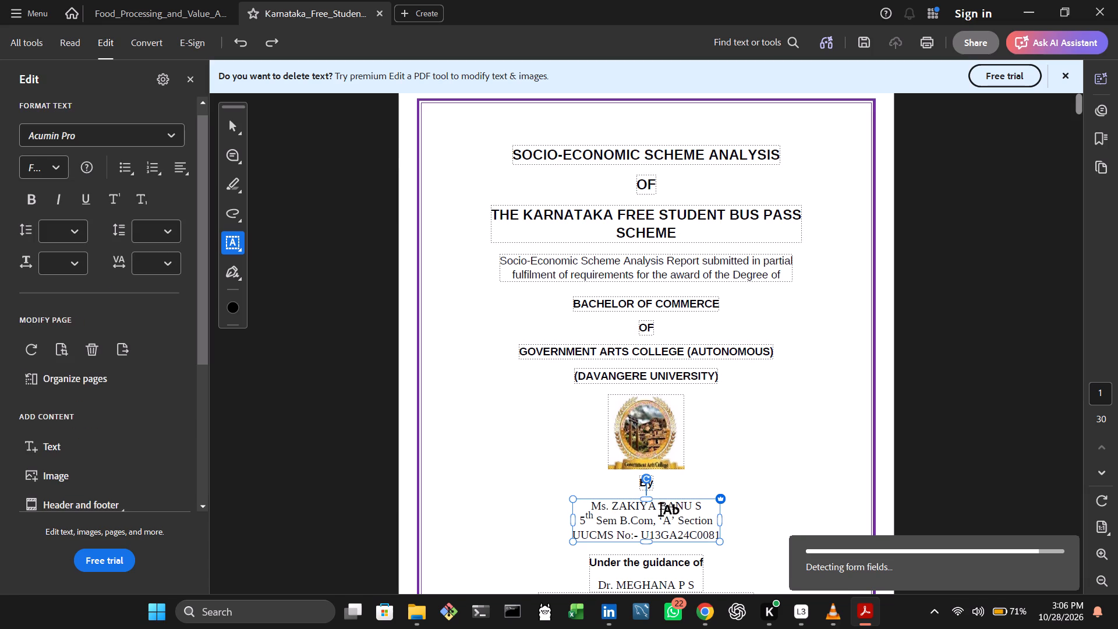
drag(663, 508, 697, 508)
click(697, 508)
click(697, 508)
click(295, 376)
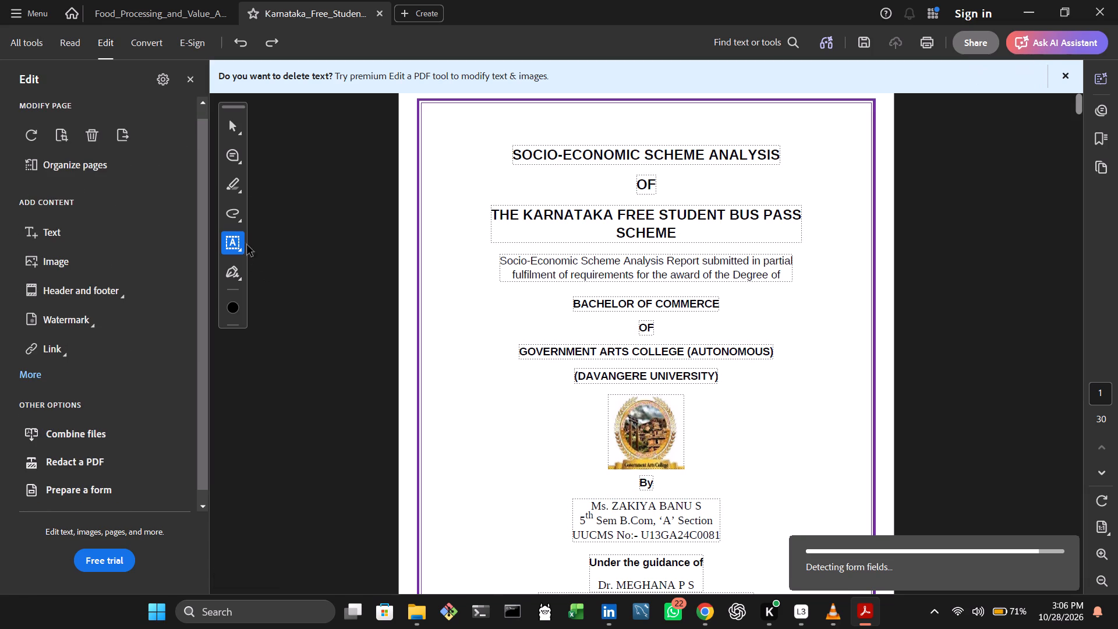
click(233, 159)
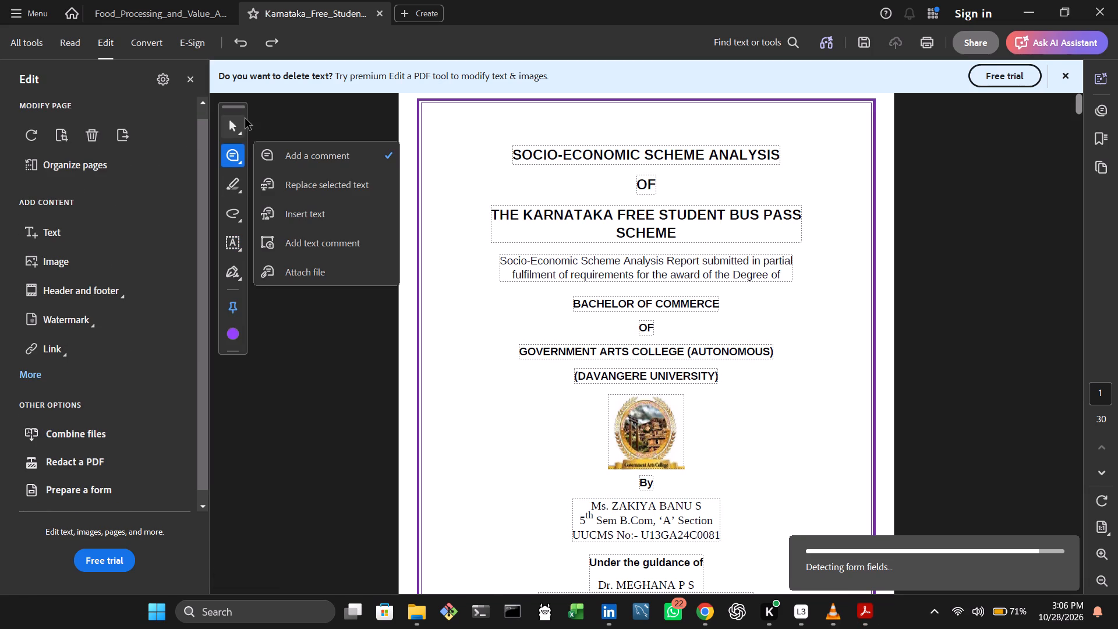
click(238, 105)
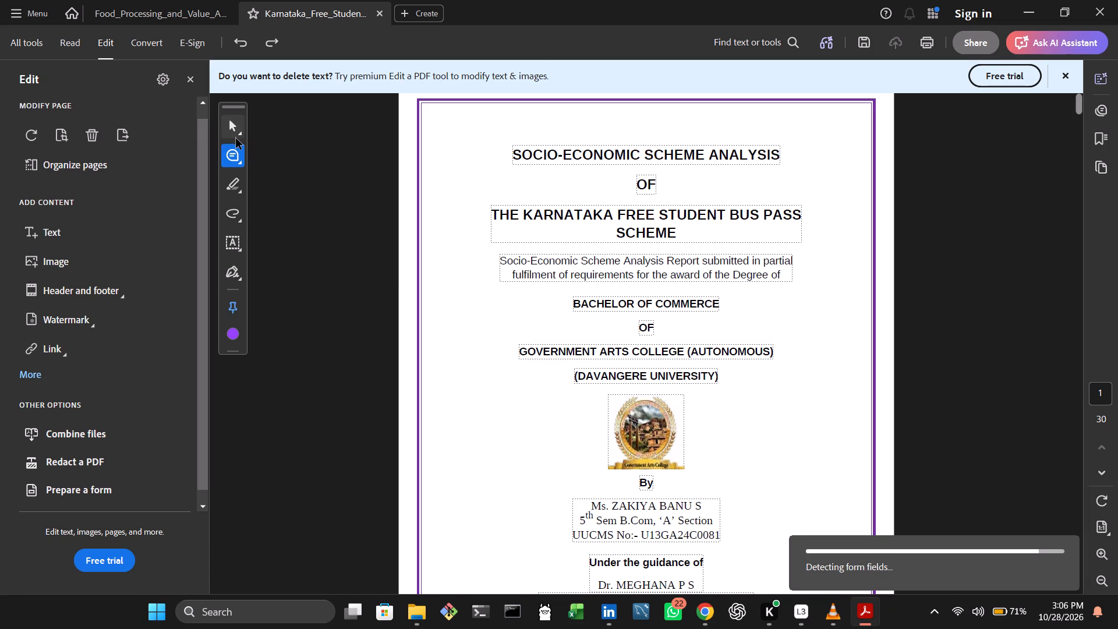
Activate the Type text tool for the cover page.
click(231, 242)
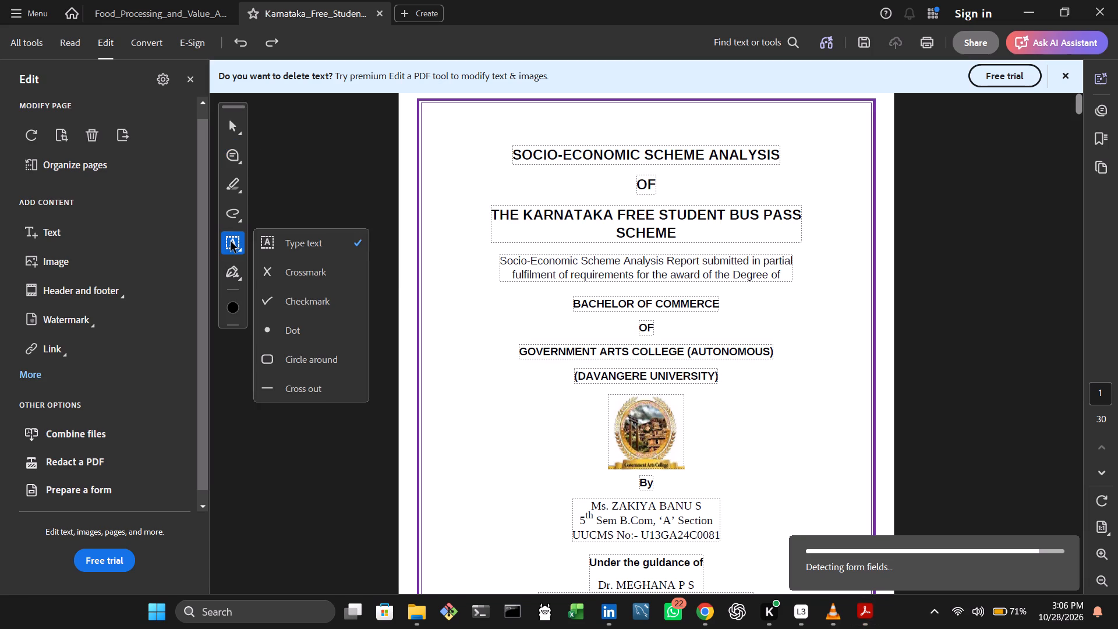
click(289, 251)
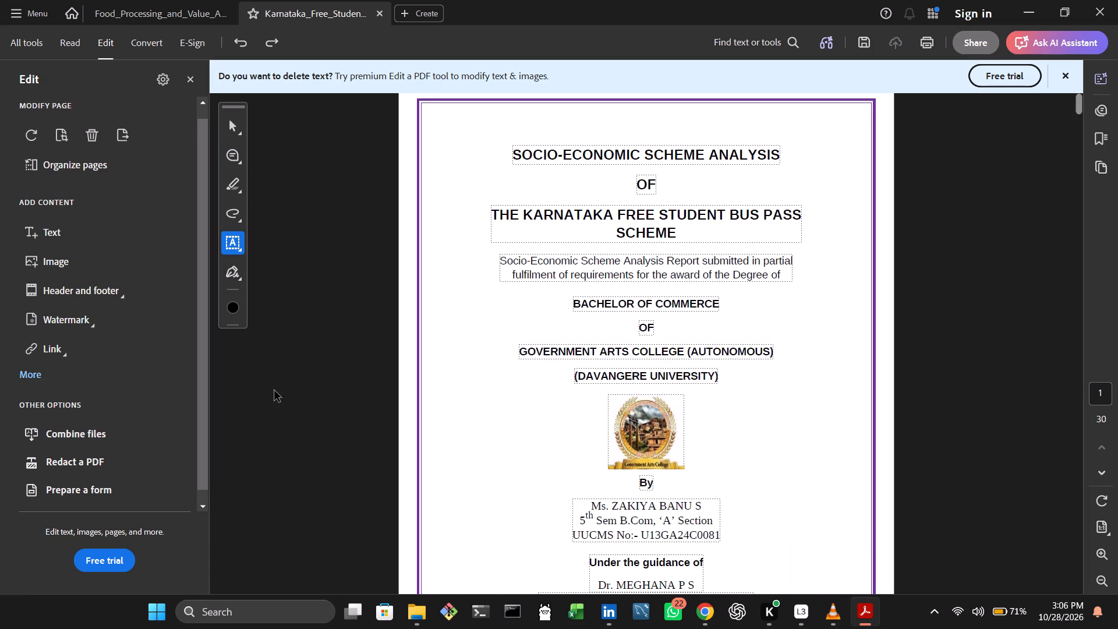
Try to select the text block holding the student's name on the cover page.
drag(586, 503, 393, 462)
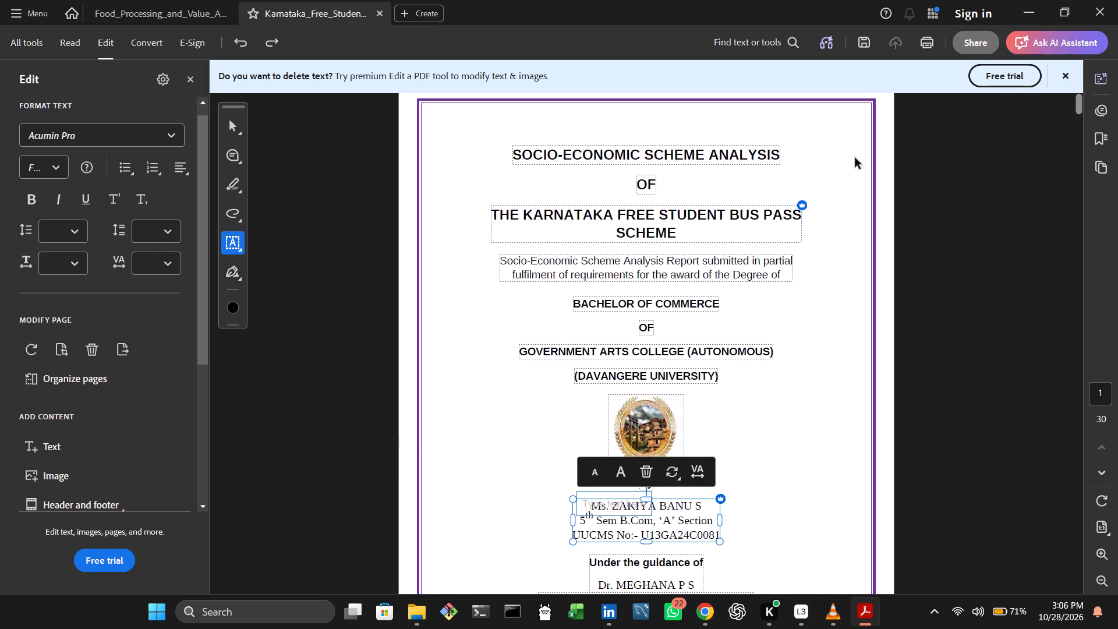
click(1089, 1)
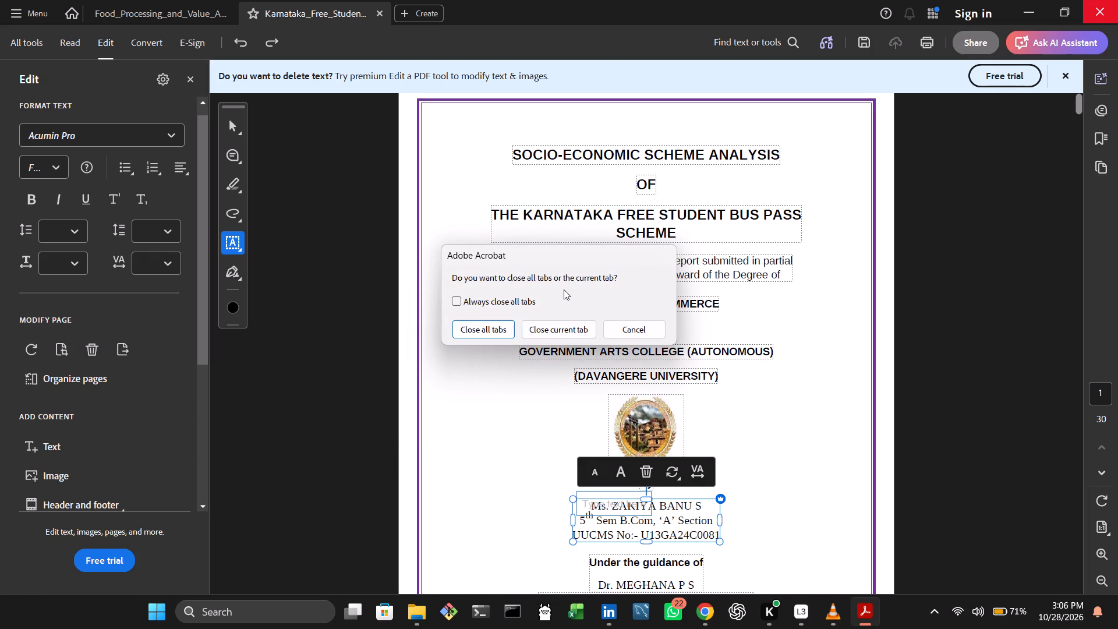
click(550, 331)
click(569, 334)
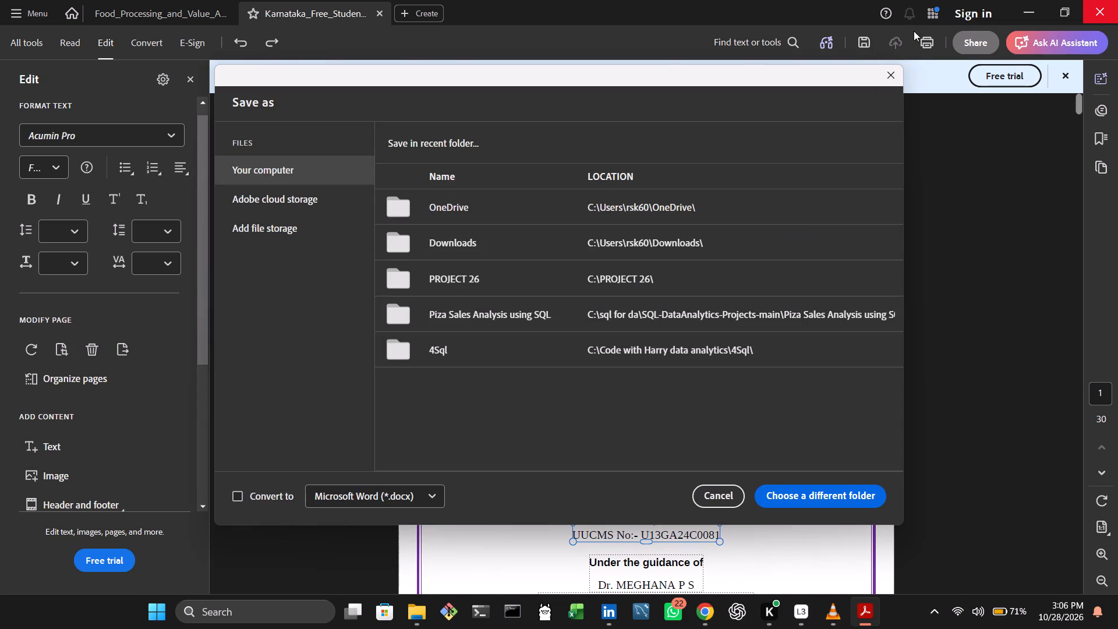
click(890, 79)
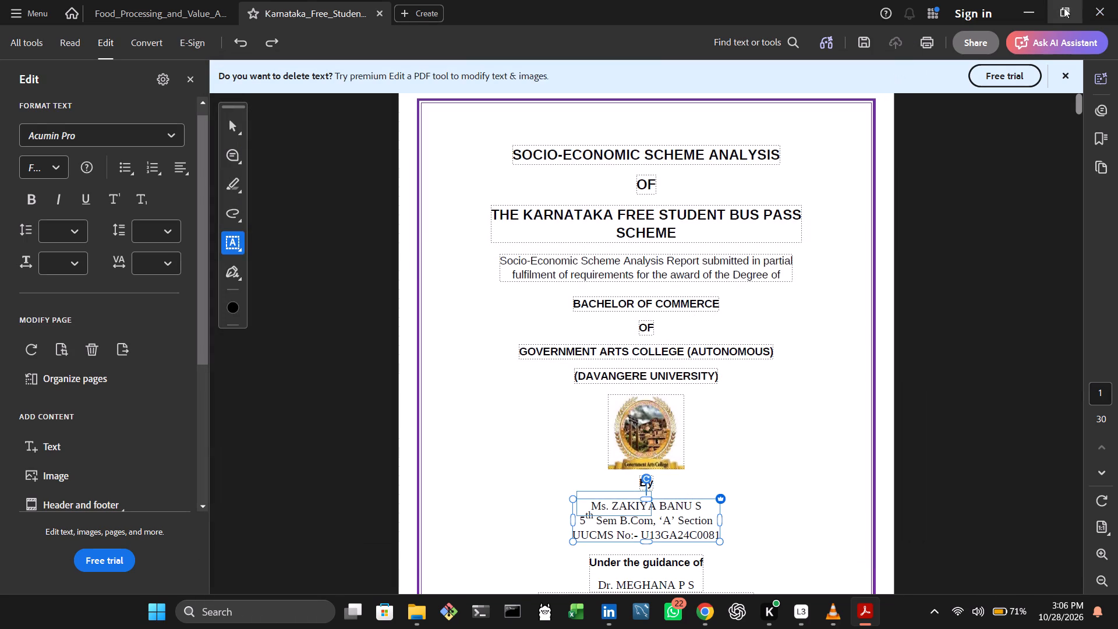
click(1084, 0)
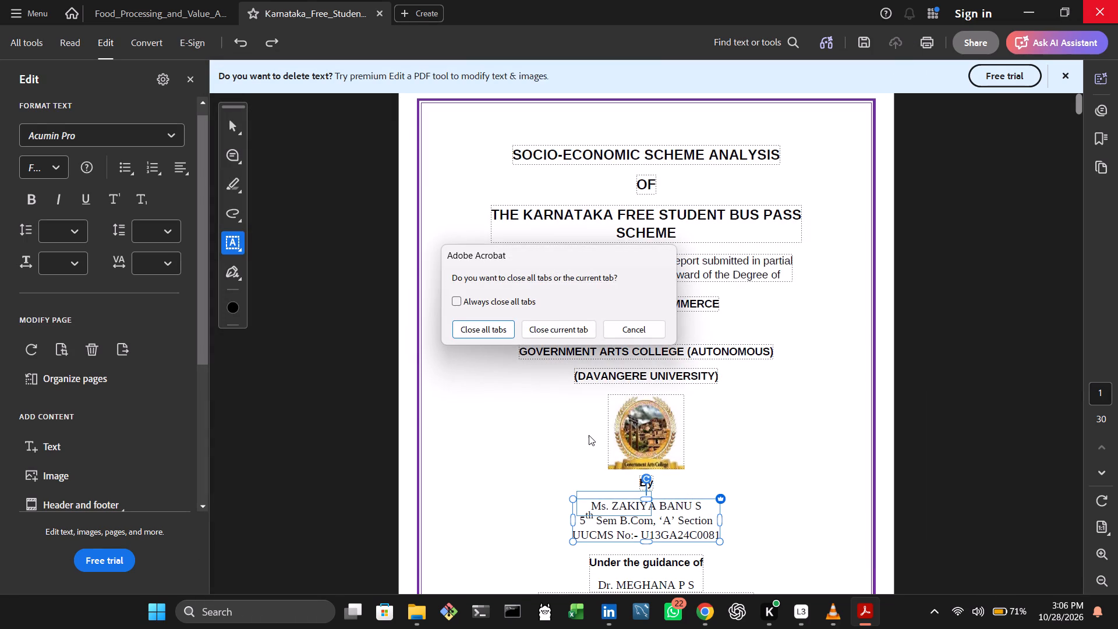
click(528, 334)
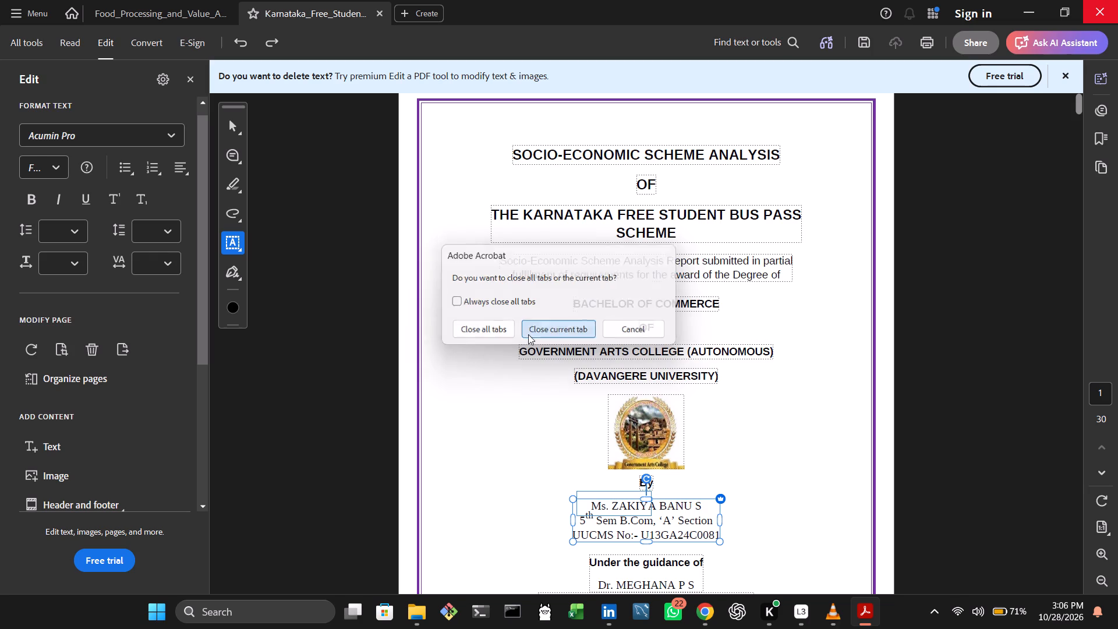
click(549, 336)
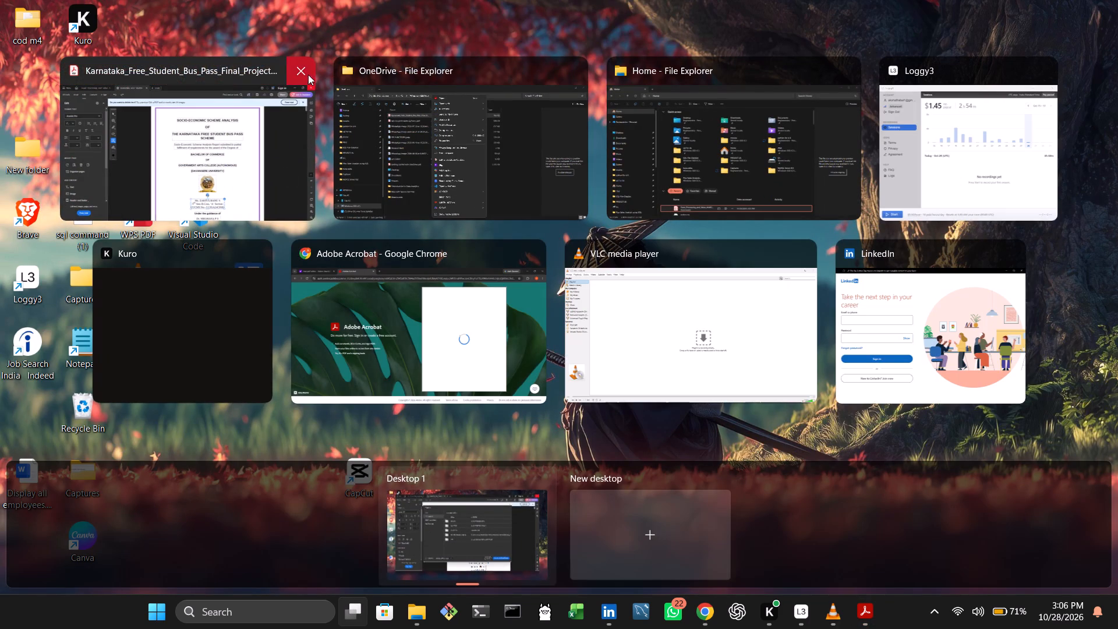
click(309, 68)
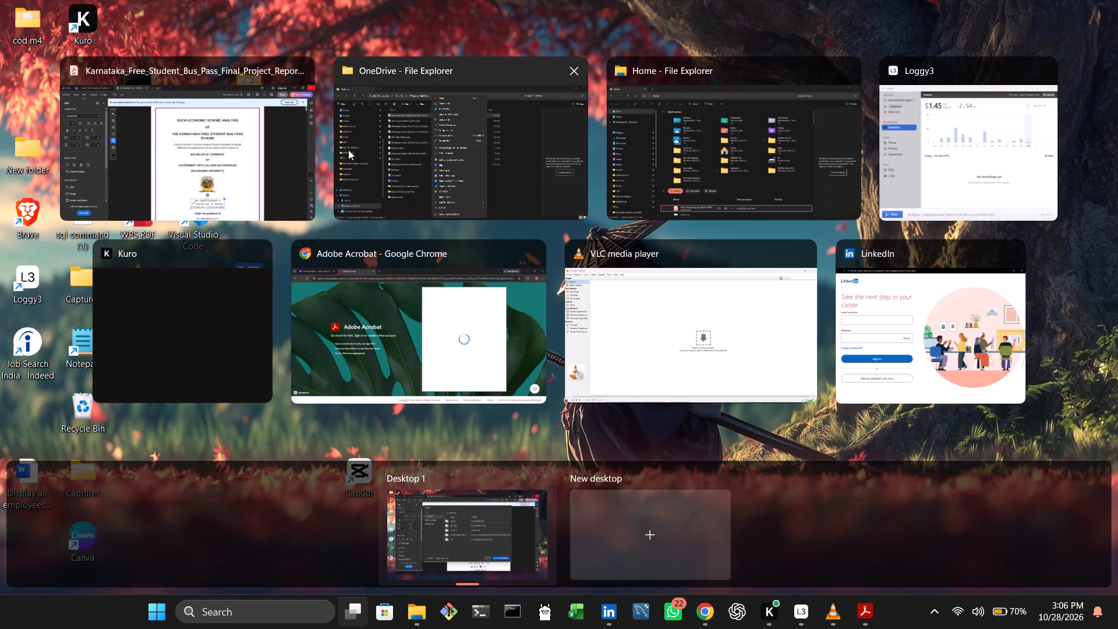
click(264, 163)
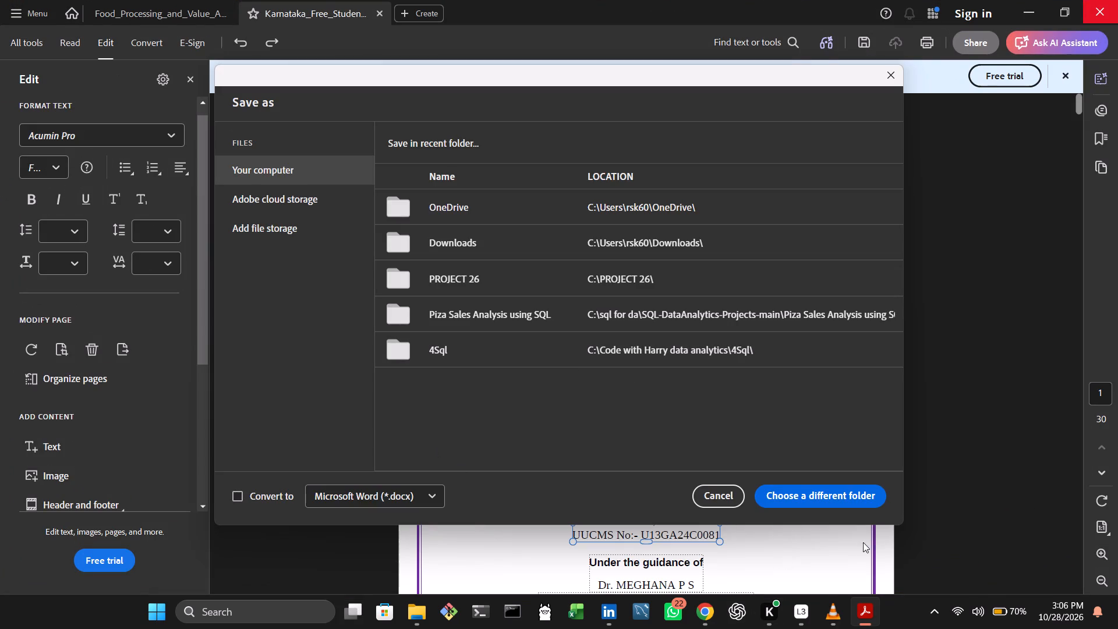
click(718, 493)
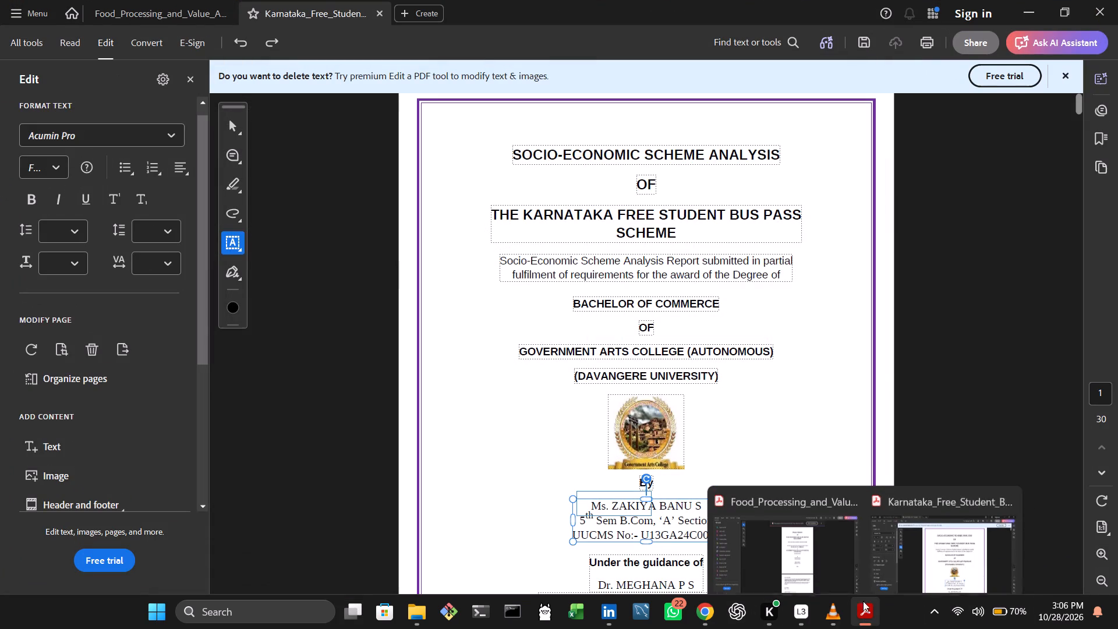
Close the Food_Processing PDF while leaving the Karnataka bus pass report open.
click(861, 488)
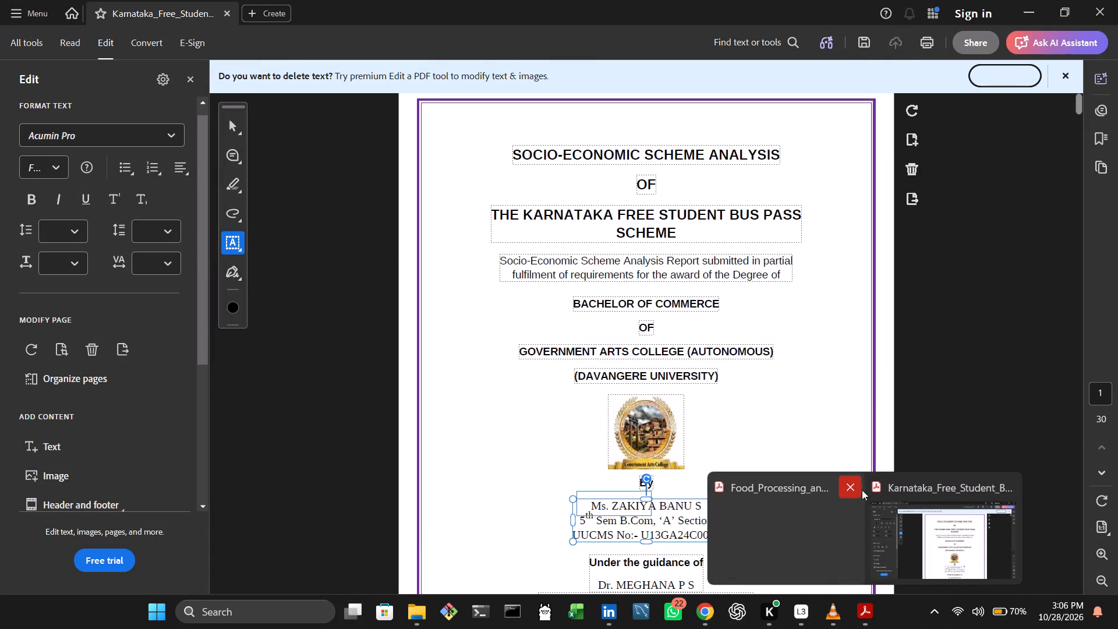
click(813, 503)
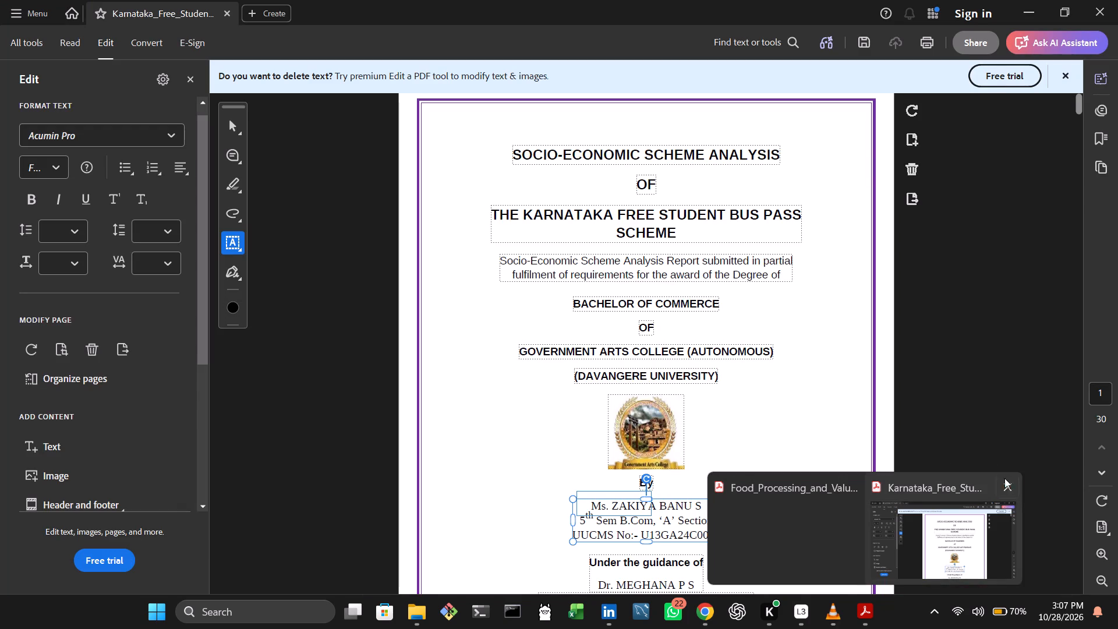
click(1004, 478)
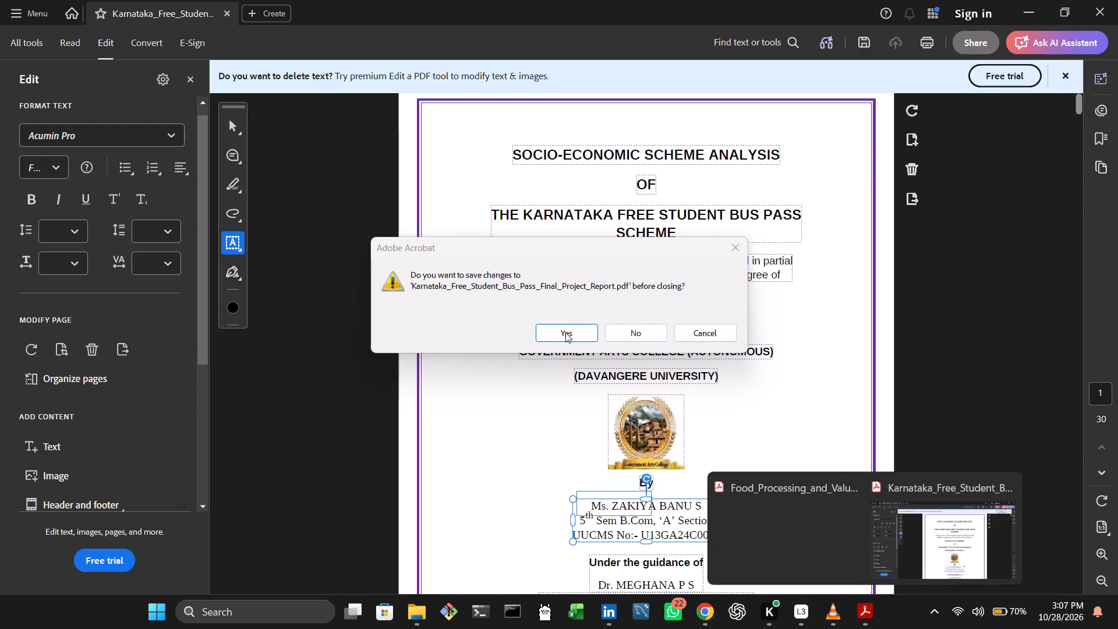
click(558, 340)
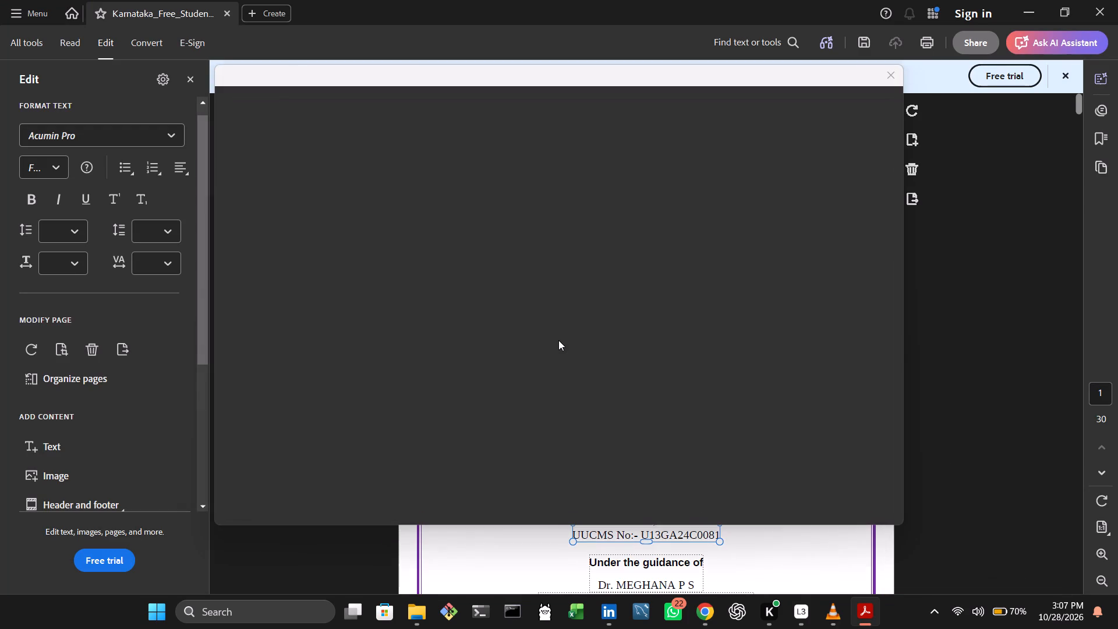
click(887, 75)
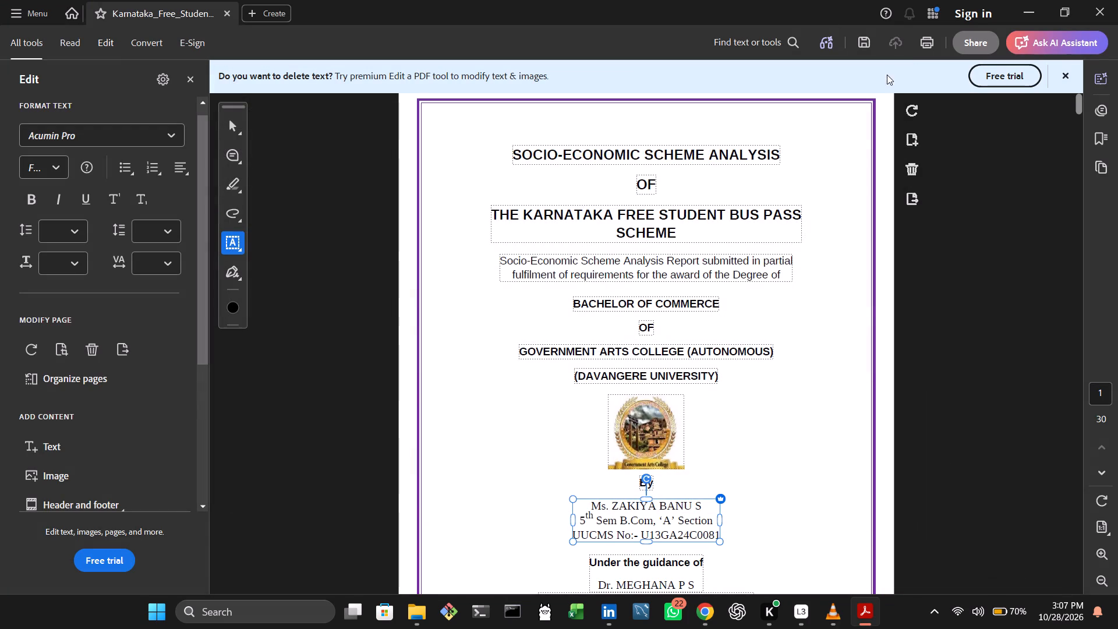
Close the Karnataka_Free_Student_Bus_Pass_Final_Project_Report PDF without saving its changes.
click(871, 613)
click(936, 480)
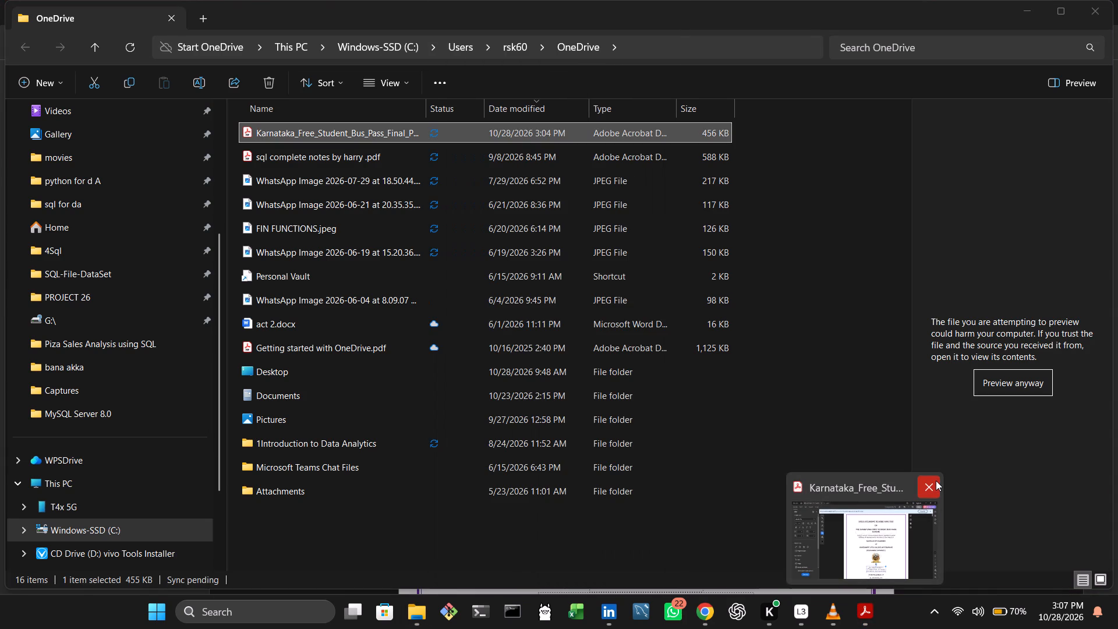
click(864, 610)
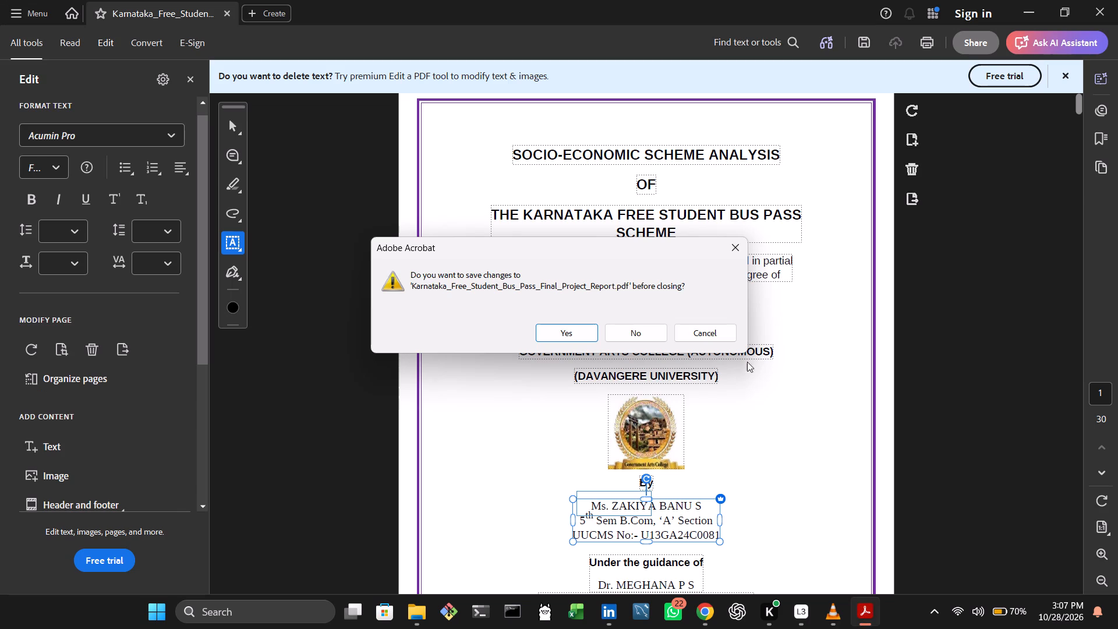
click(637, 335)
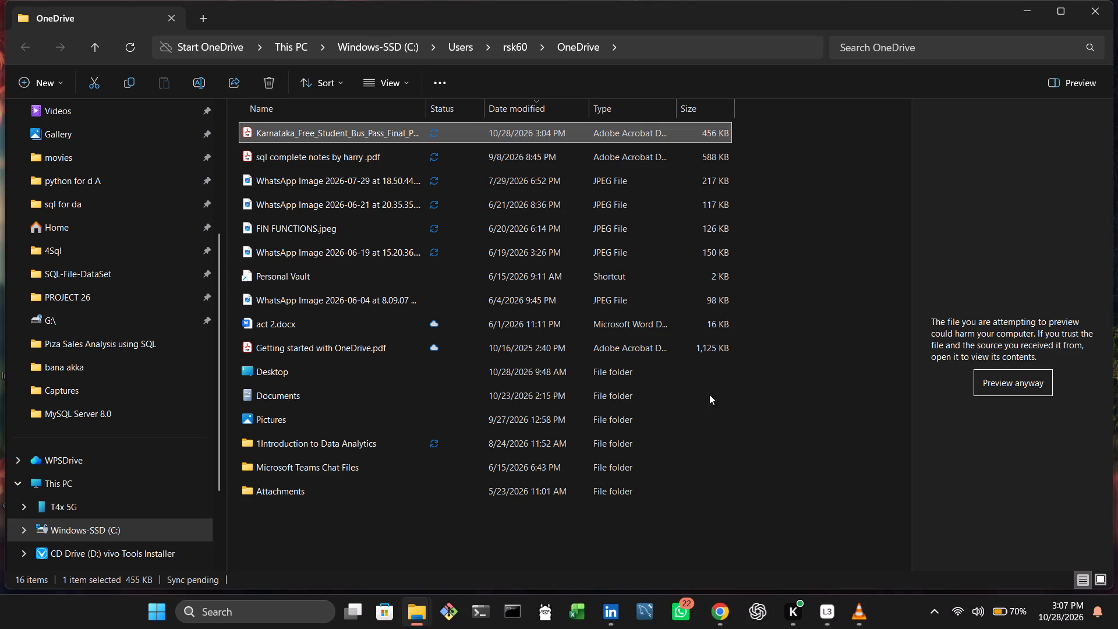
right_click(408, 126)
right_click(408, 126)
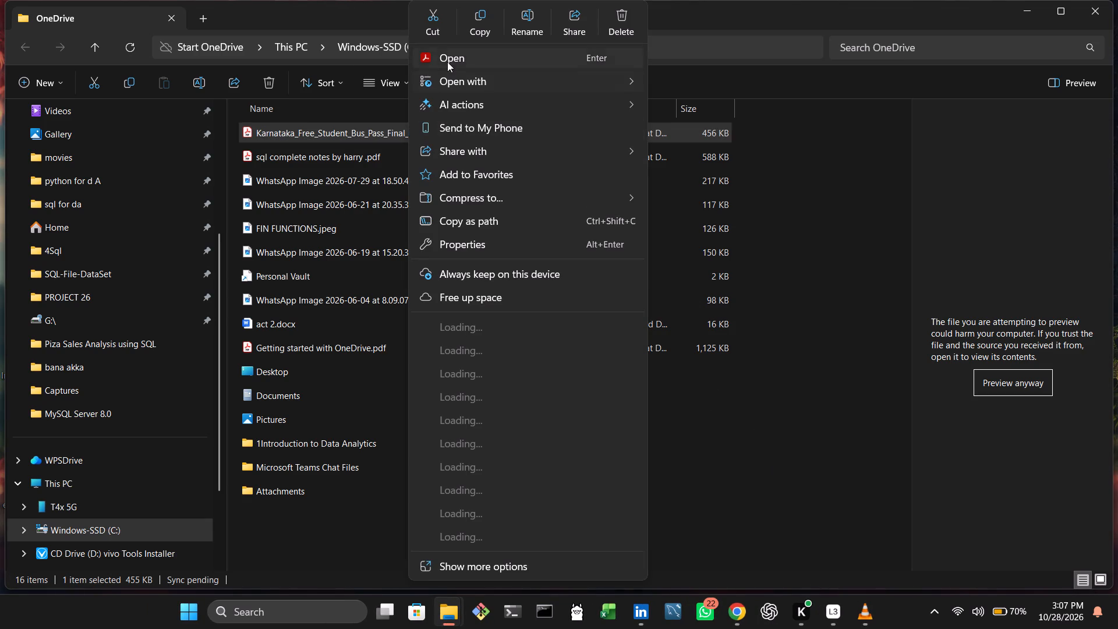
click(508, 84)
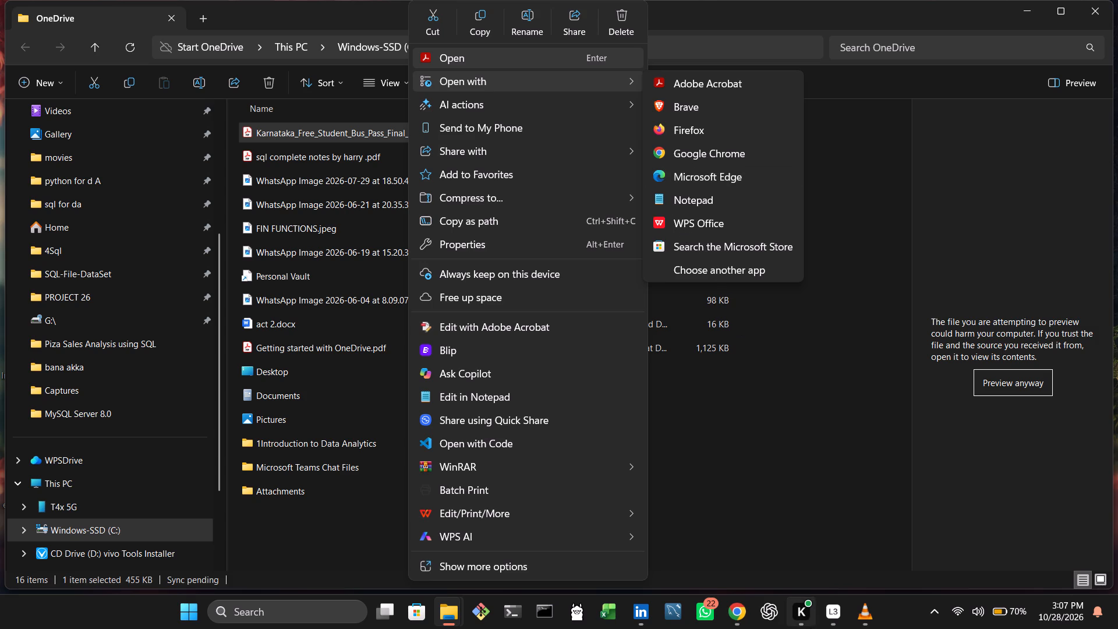
Switch to Chrome and load today's Food_Processing PDF from the Downloads folder into Adobe Acrobat's online Edit a PDF page.
click(745, 604)
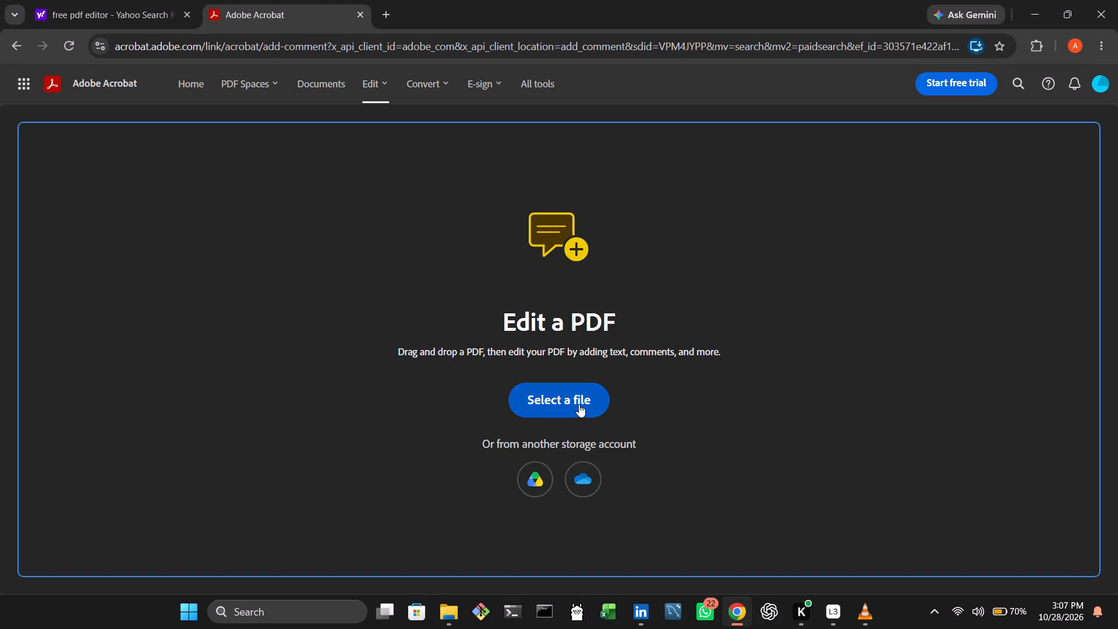
click(579, 404)
triple_click(579, 404)
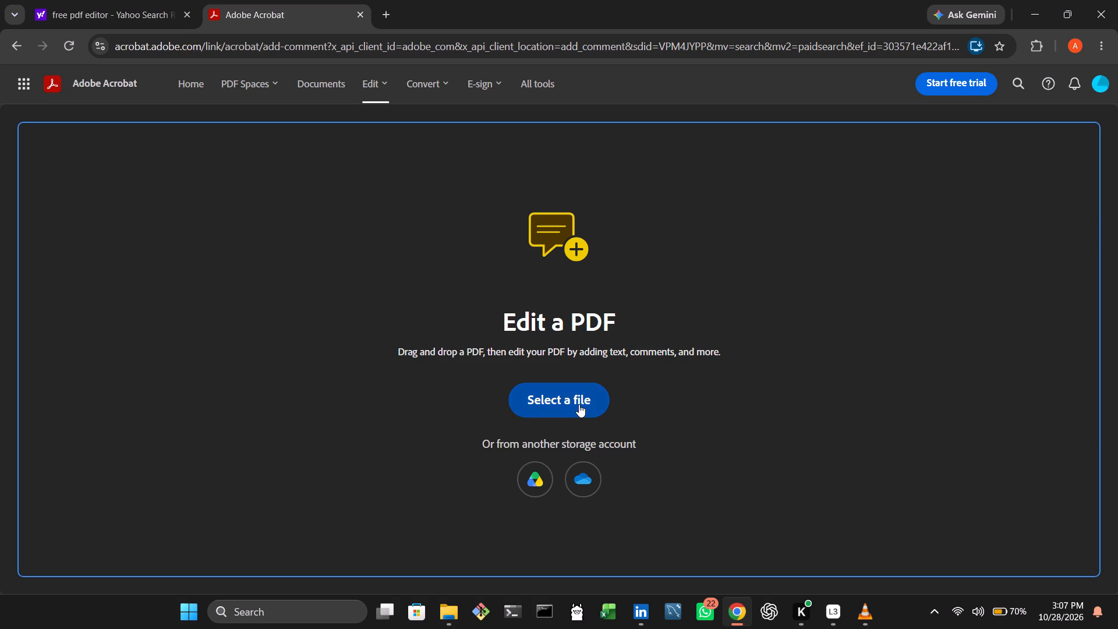
triple_click(564, 389)
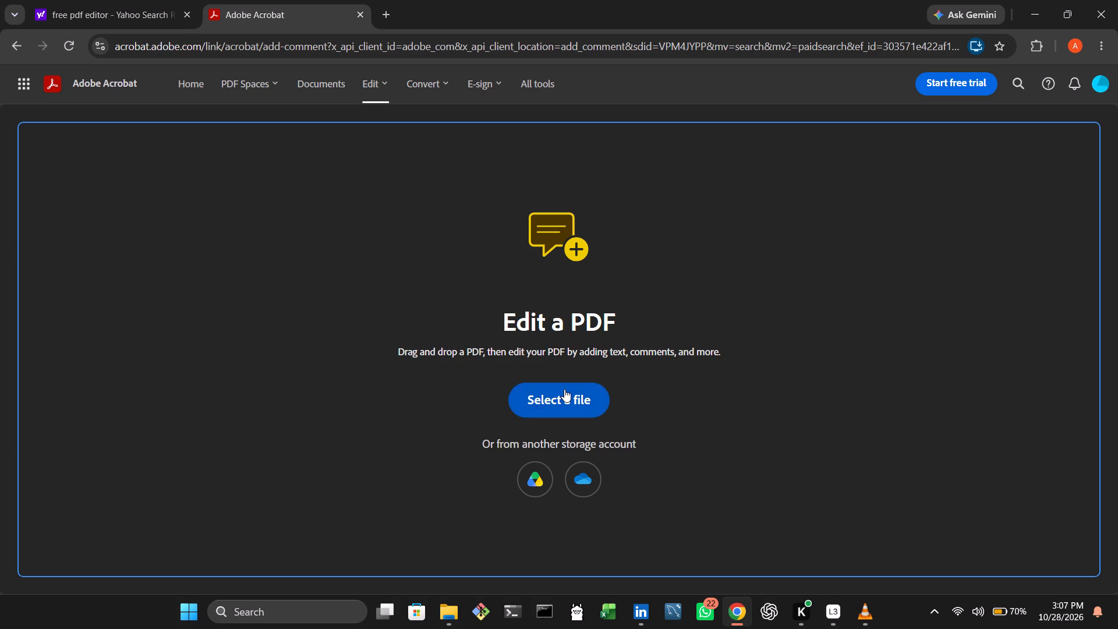
drag(564, 389, 564, 411)
triple_click(564, 411)
triple_click(564, 411)
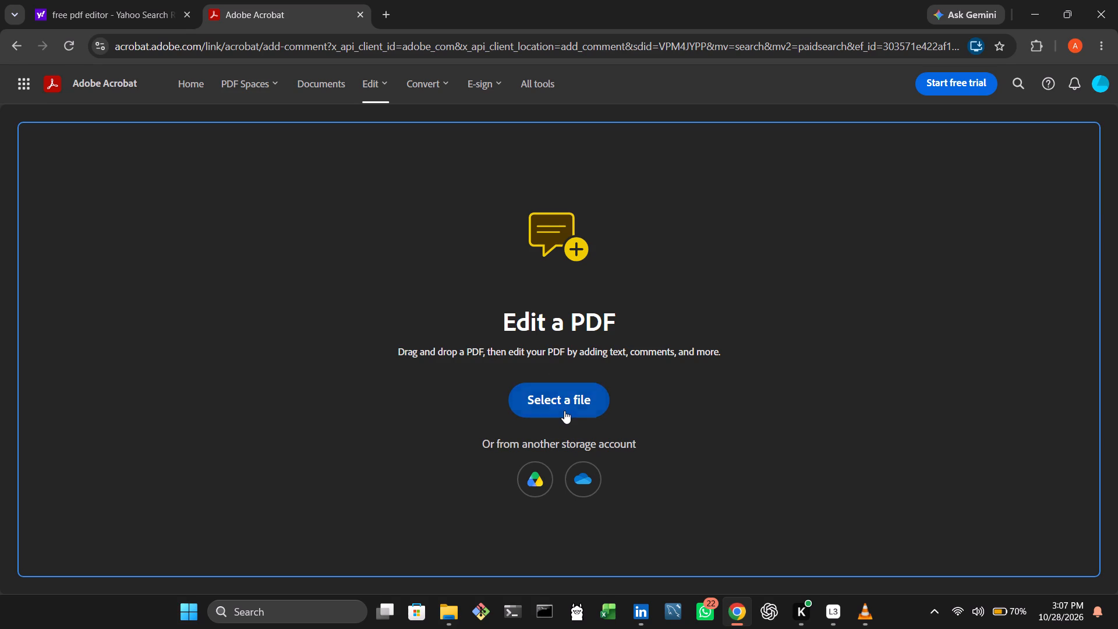
triple_click(564, 411)
double_click(564, 411)
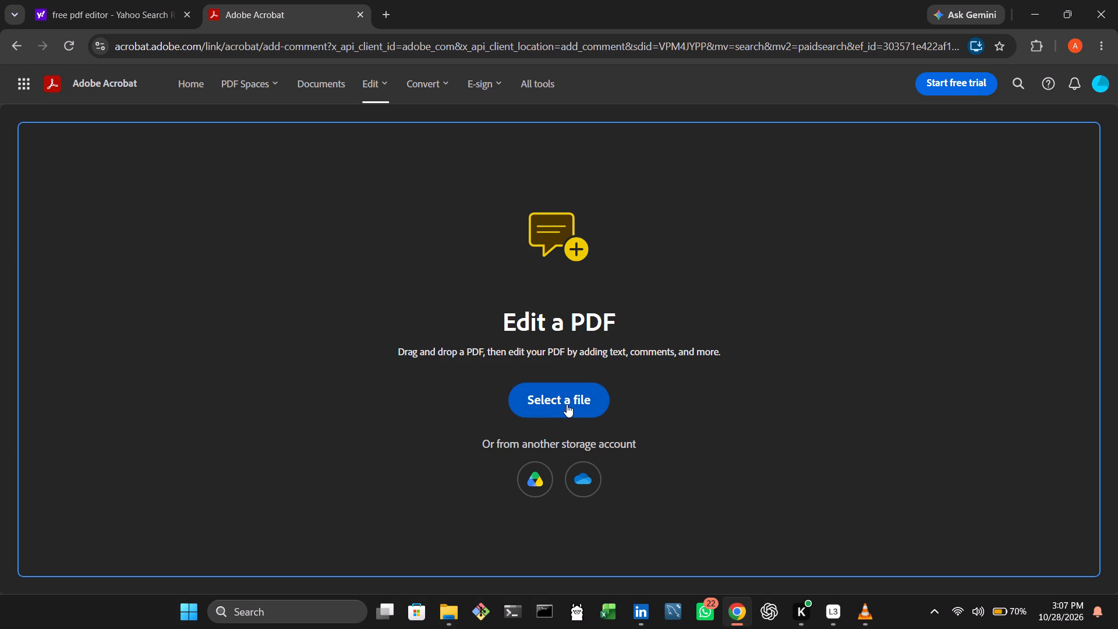
triple_click(567, 404)
click(567, 404)
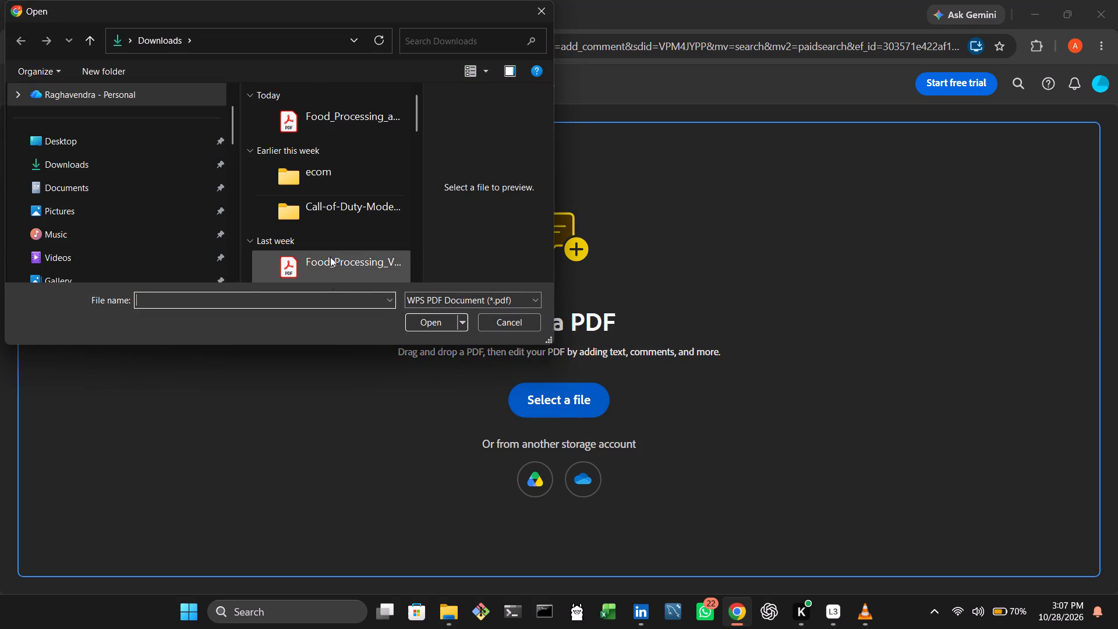
double_click(339, 137)
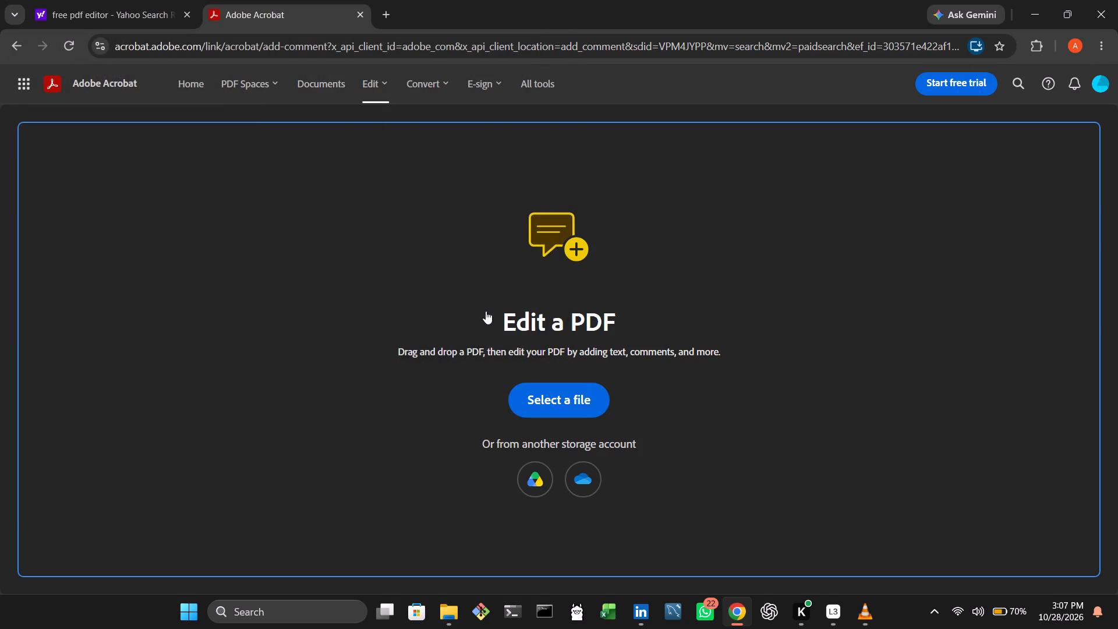
click(566, 408)
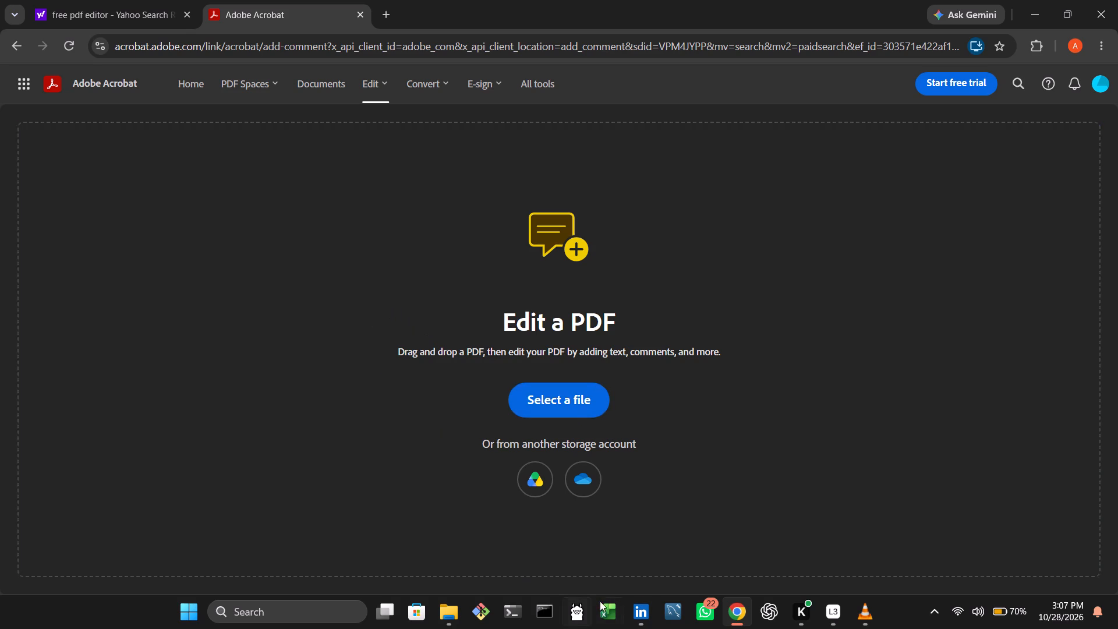
double_click(568, 387)
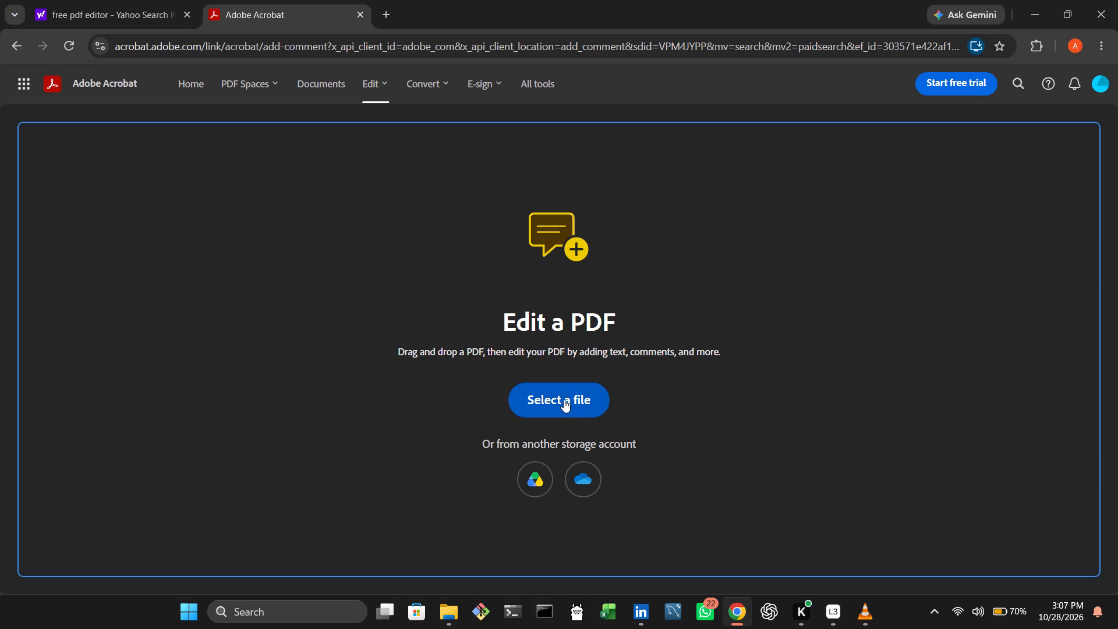
double_click(556, 397)
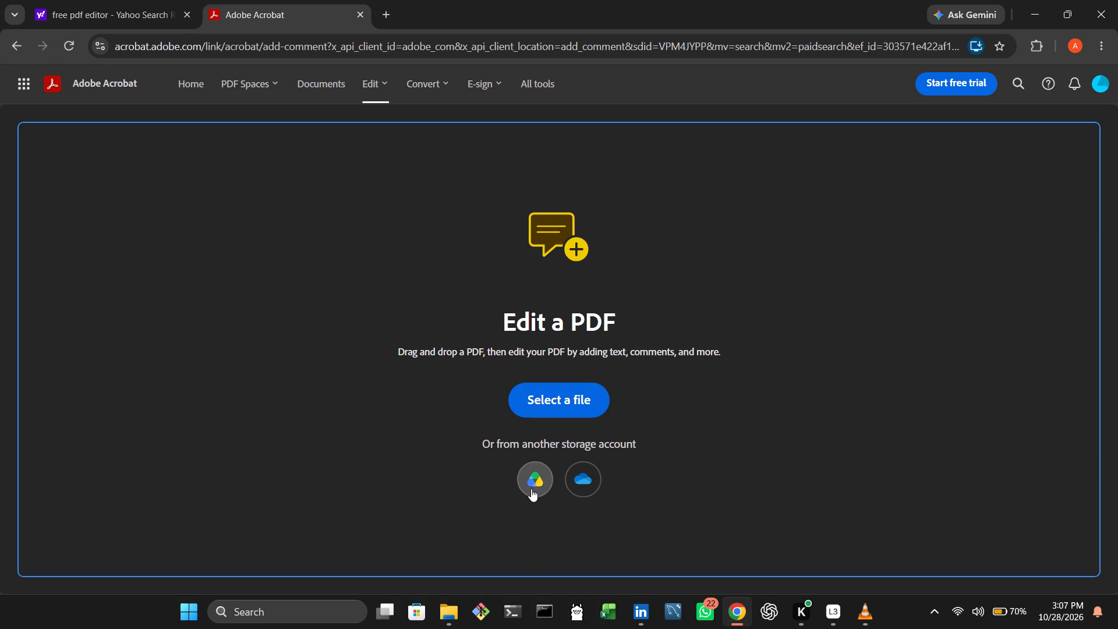
click(531, 489)
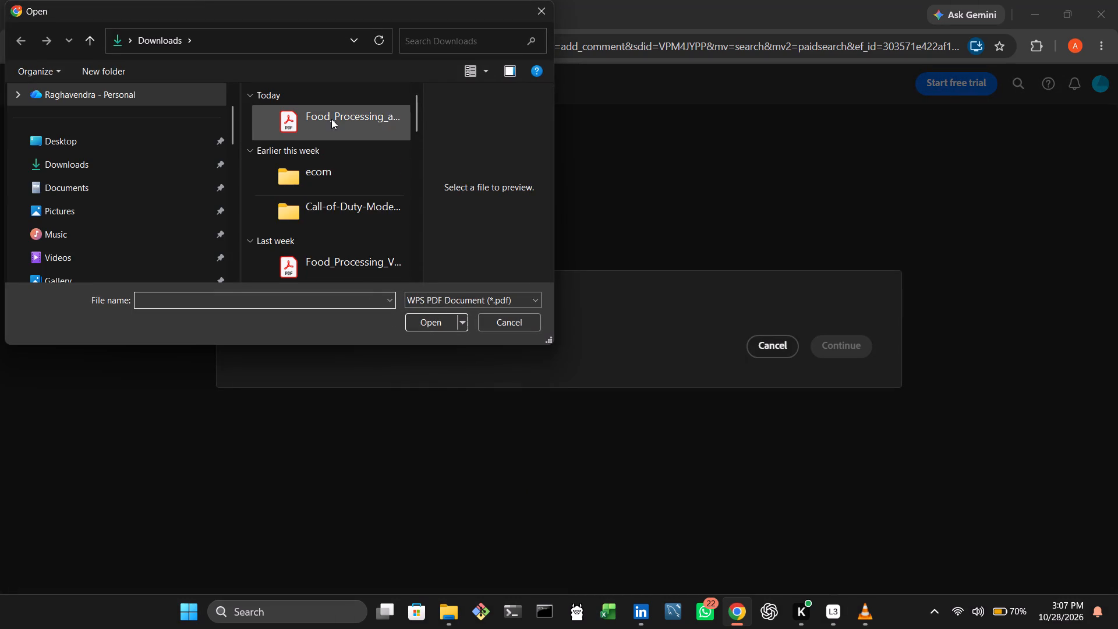
double_click(331, 115)
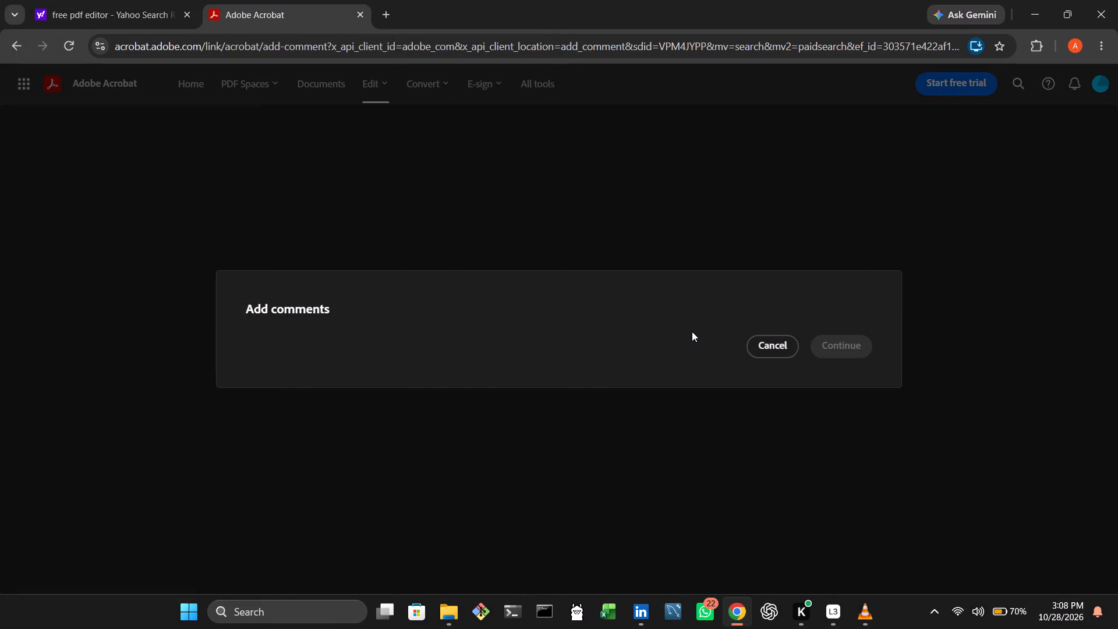
Try to cancel the online Add comments upload, and close the Chrome window.
click(952, 396)
click(755, 338)
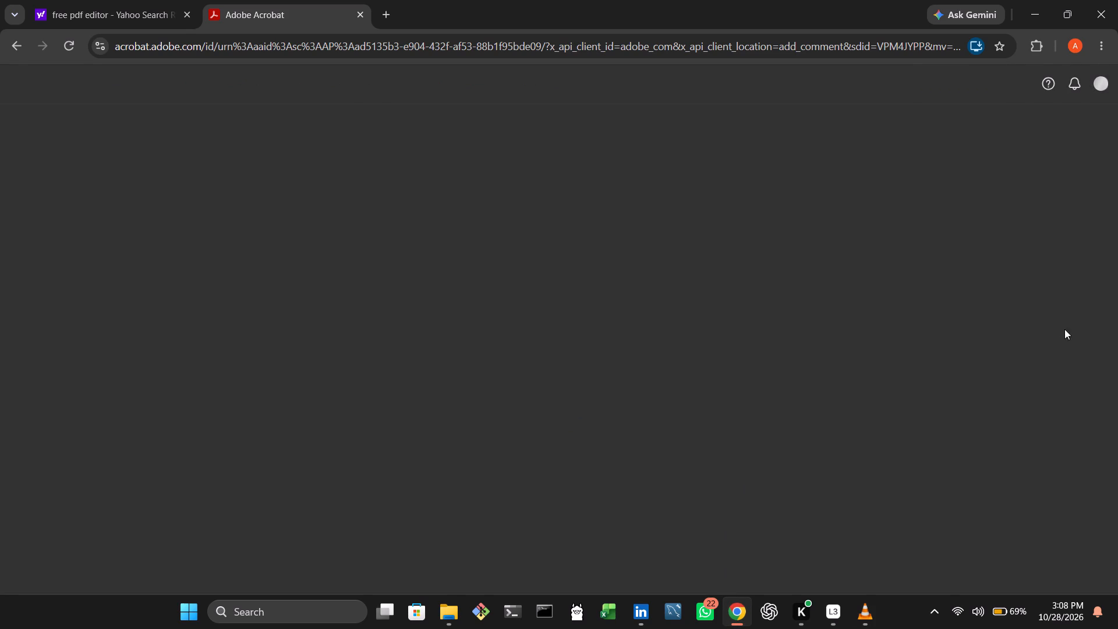
scroll(1034, 176, down, 2)
click(1108, 0)
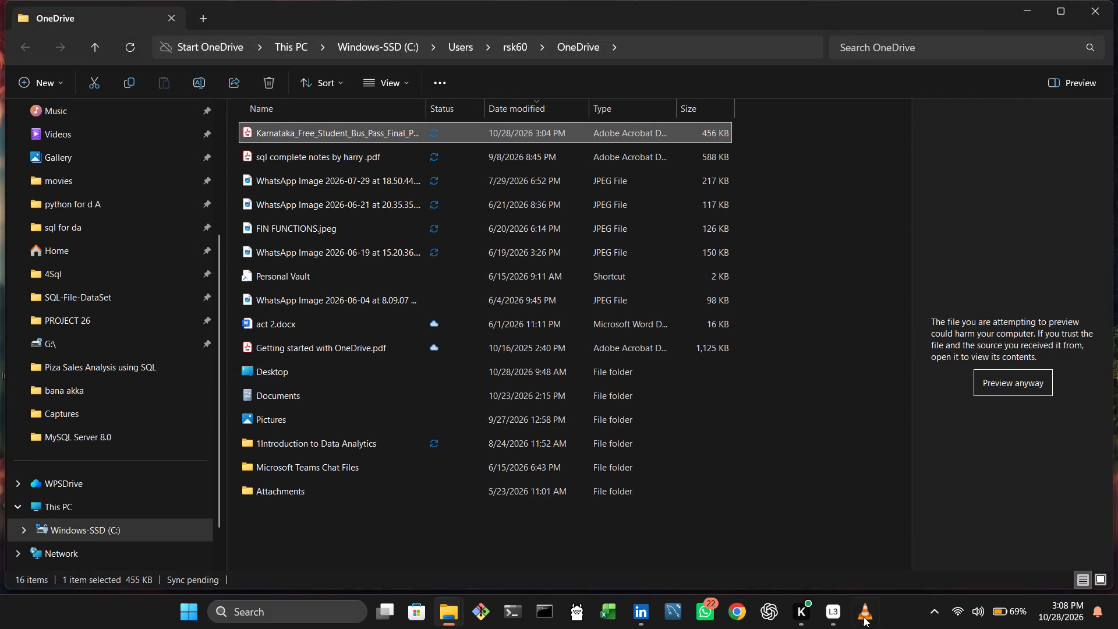
Switch to Loggy3 and start a new recording session.
click(841, 616)
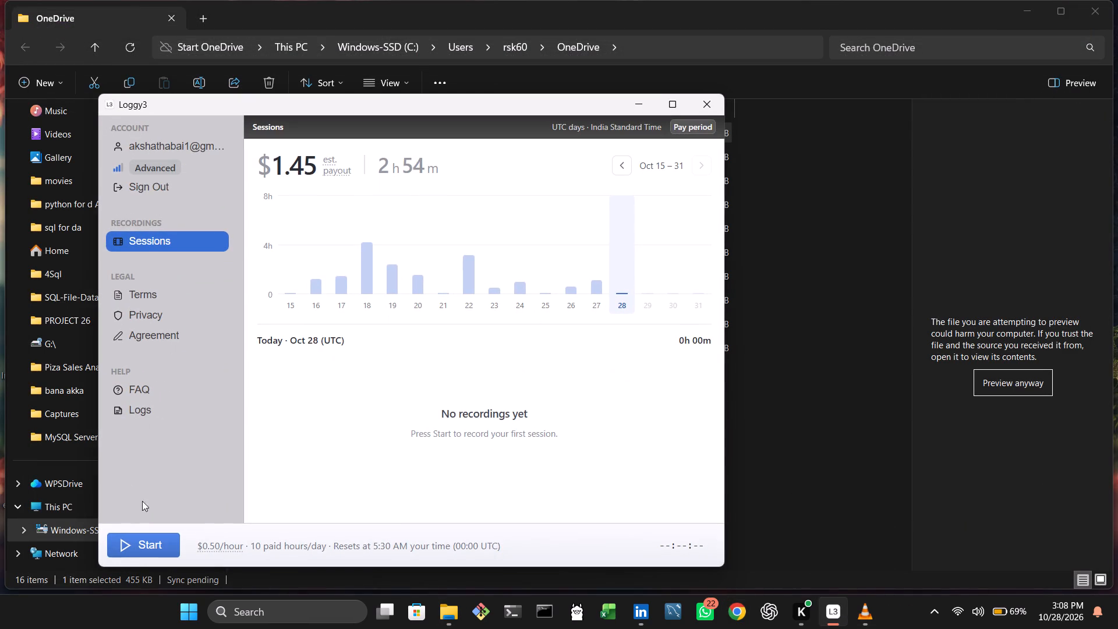
click(129, 550)
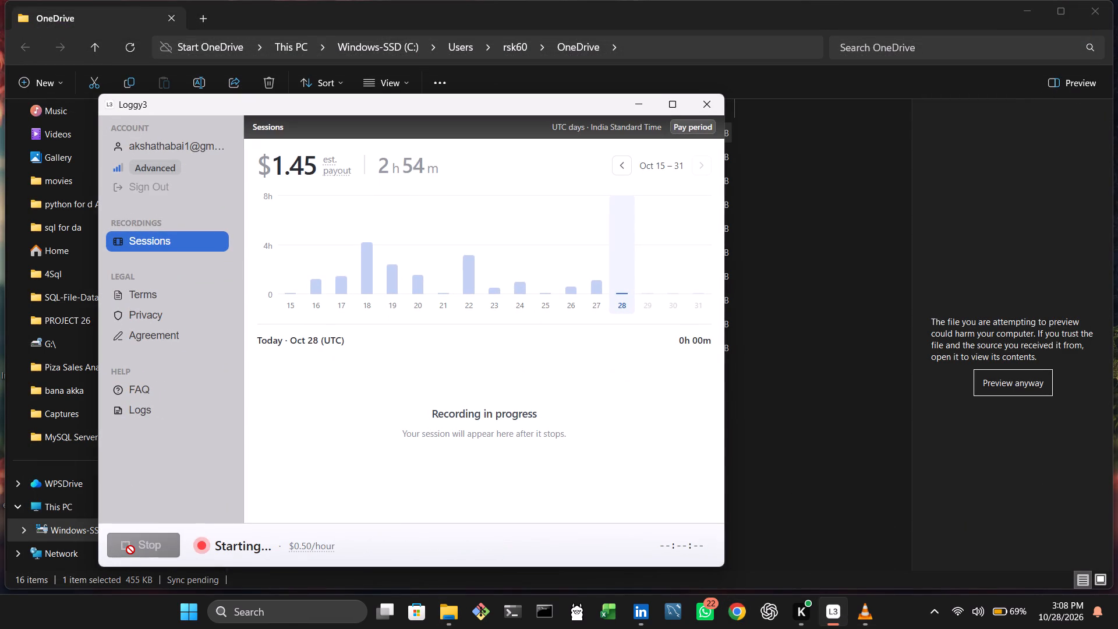
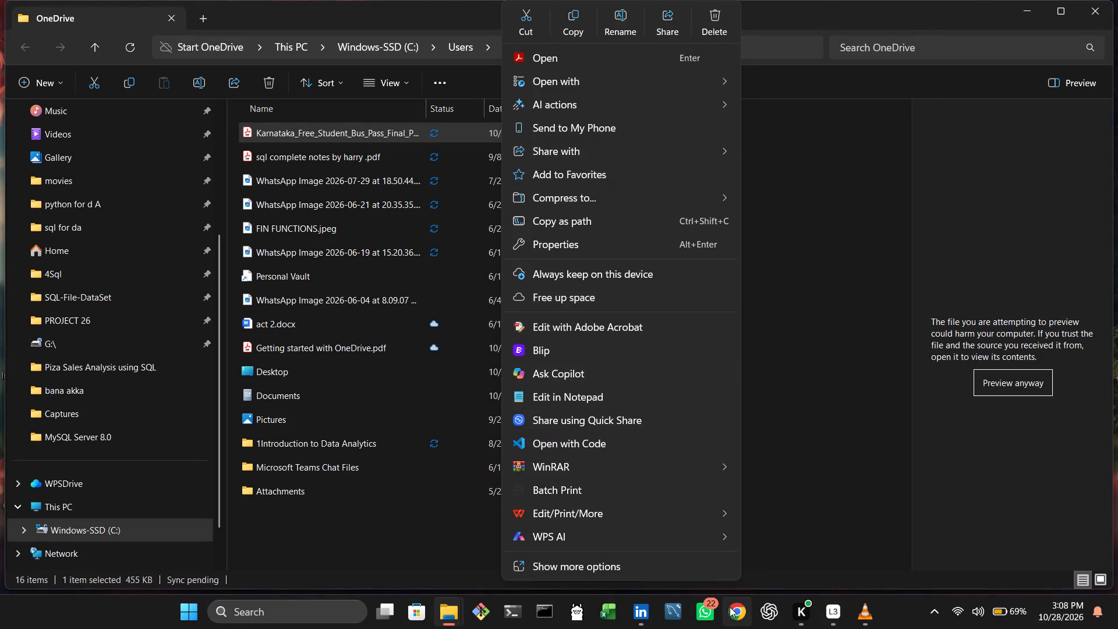
Open the Karnataka_Free_Student_Bus_Pass_Final_Project_Report PDF from the OneDrive folder for editing in WPS Office.
click(599, 517)
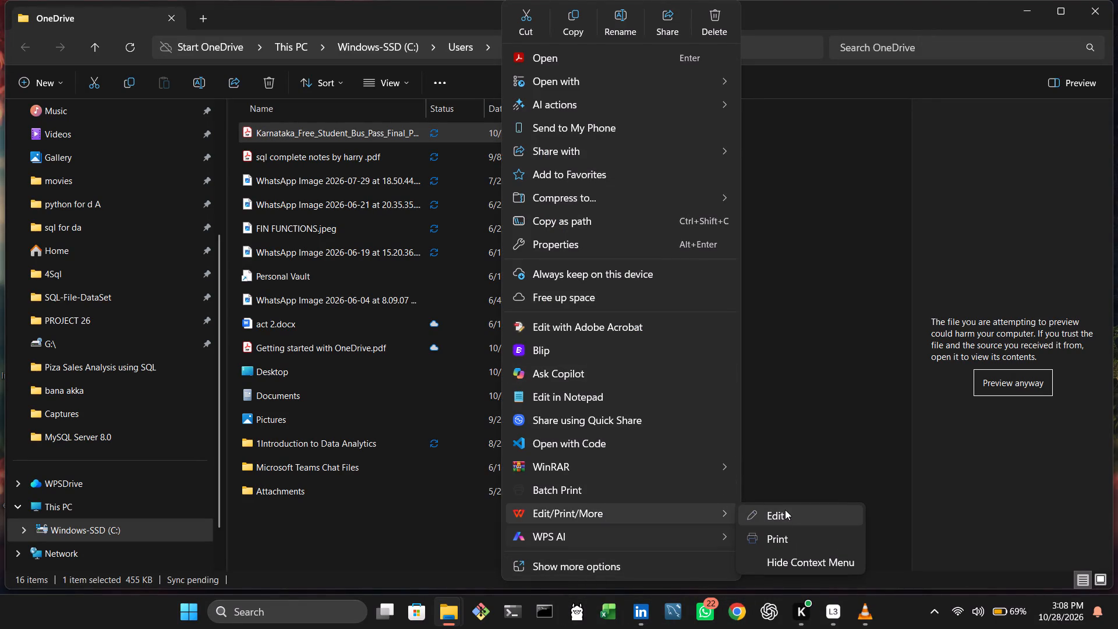
click(785, 510)
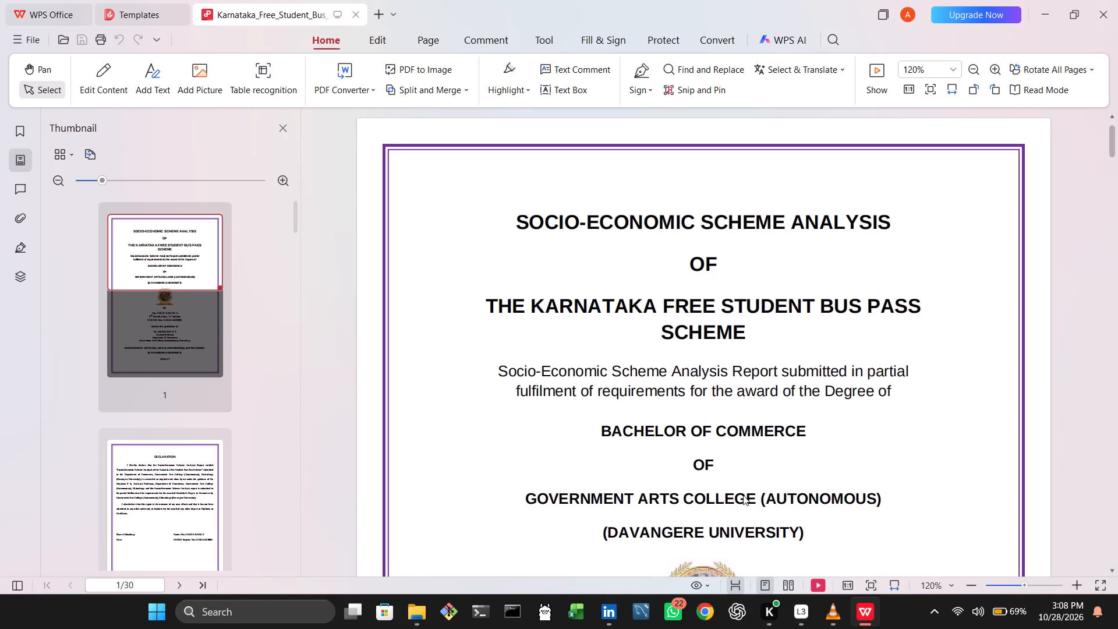
Replace the student's title and name below "By" on the cover page with the new student's name in capitals.
drag(1110, 139, 1116, 183)
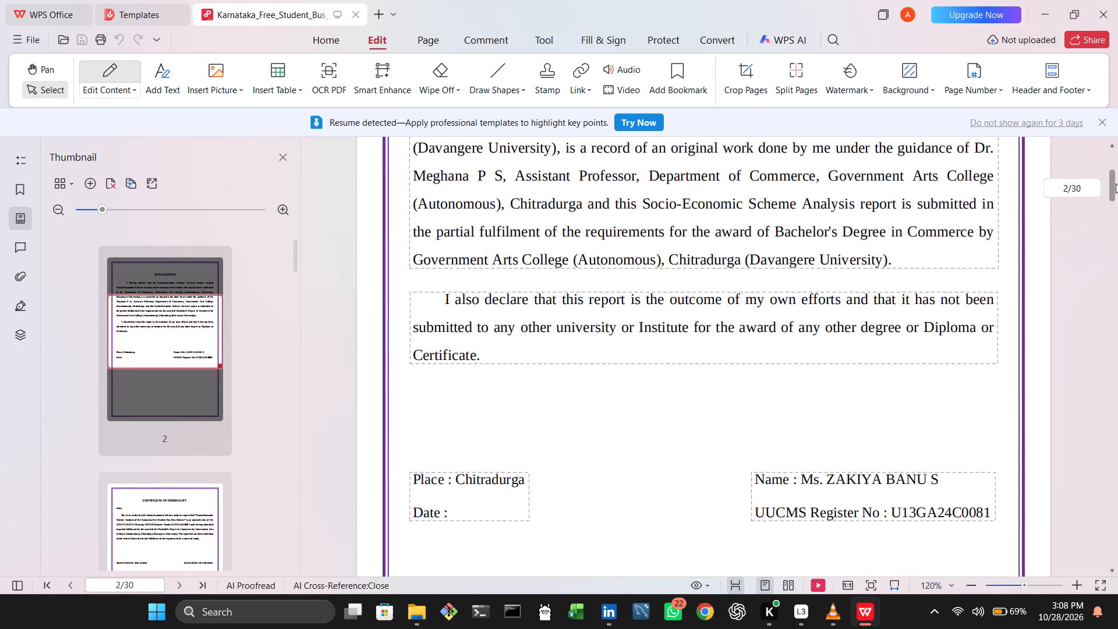
drag(1116, 183, 1117, 174)
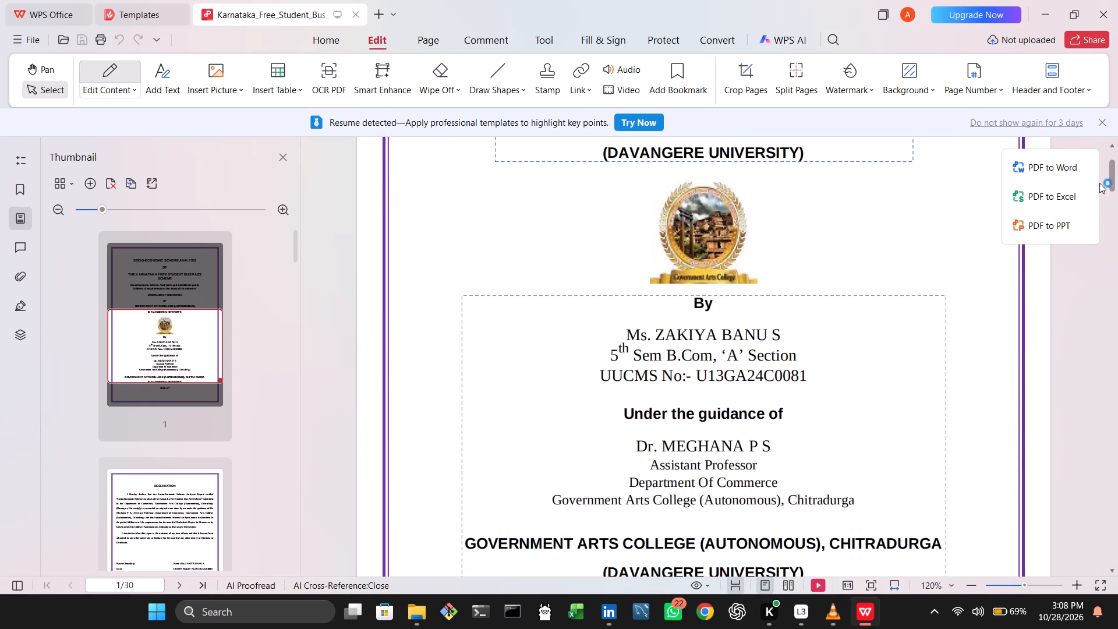
click(778, 327)
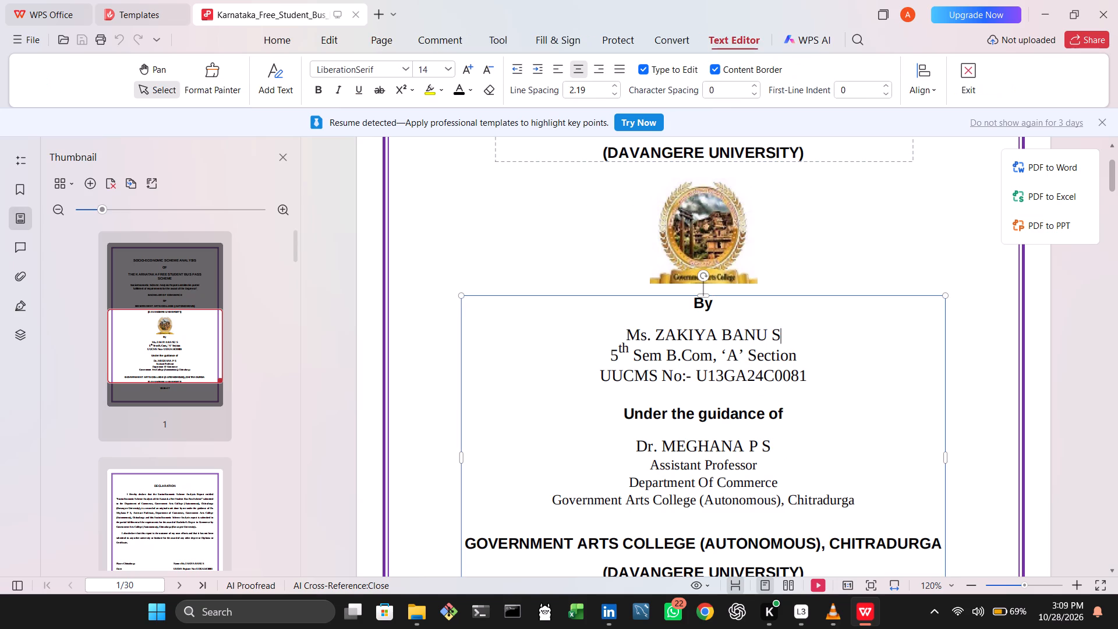
key(BackSpace)
key(BackSpace)
key(BackSpace)
key(BackSpace)
key(BackSpace)
key(BackSpace)
key(BackSpace)
key(BackSpace)
key(BackSpace)
key(BackSpace)
key(BackSpace)
key(BackSpace)
key(BackSpace)
key(BackSpace)
key(BackSpace)
key(BackSpace)
key(BackSpace)
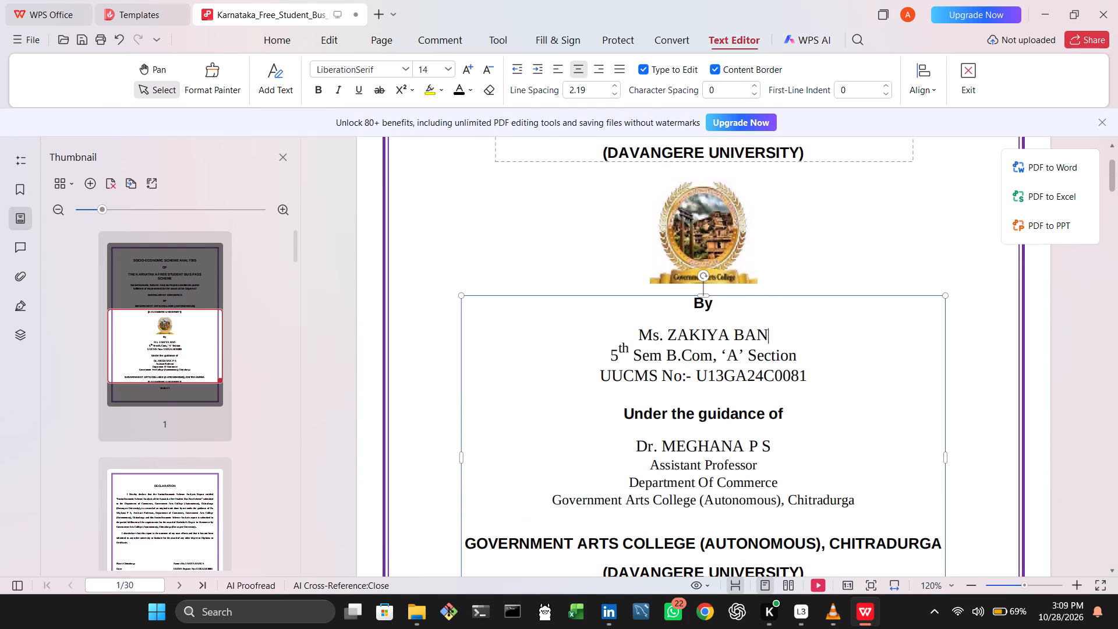
key(BackSpace)
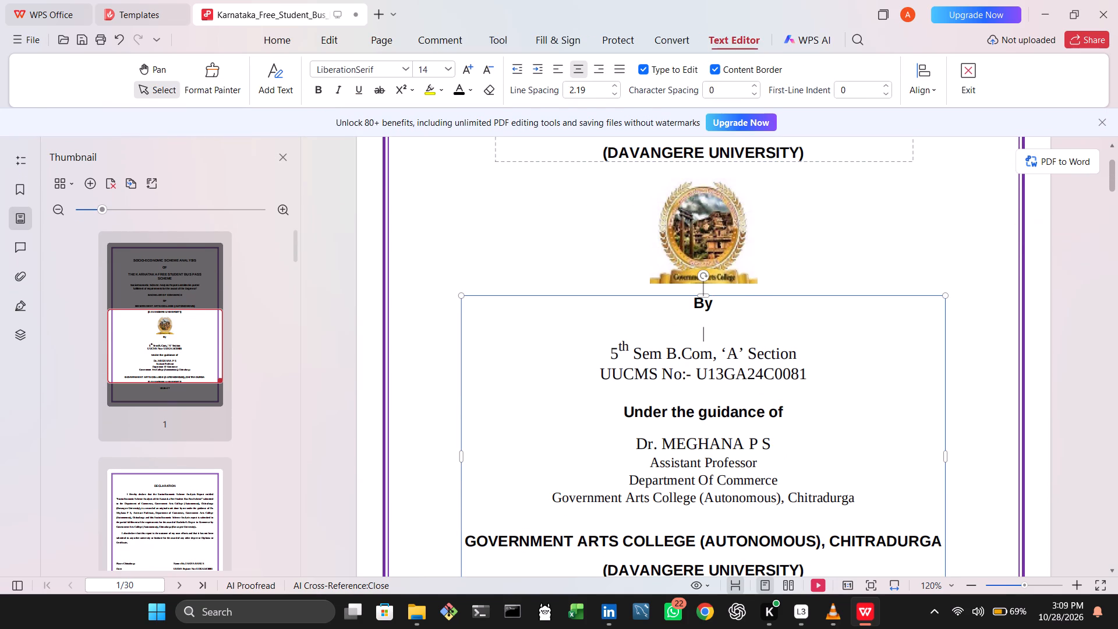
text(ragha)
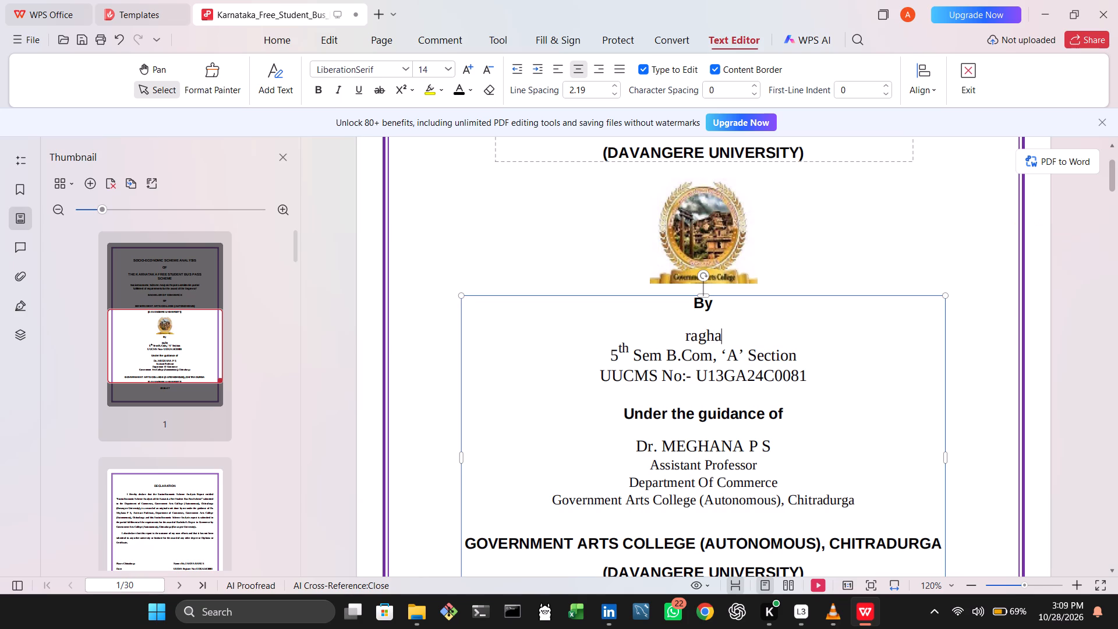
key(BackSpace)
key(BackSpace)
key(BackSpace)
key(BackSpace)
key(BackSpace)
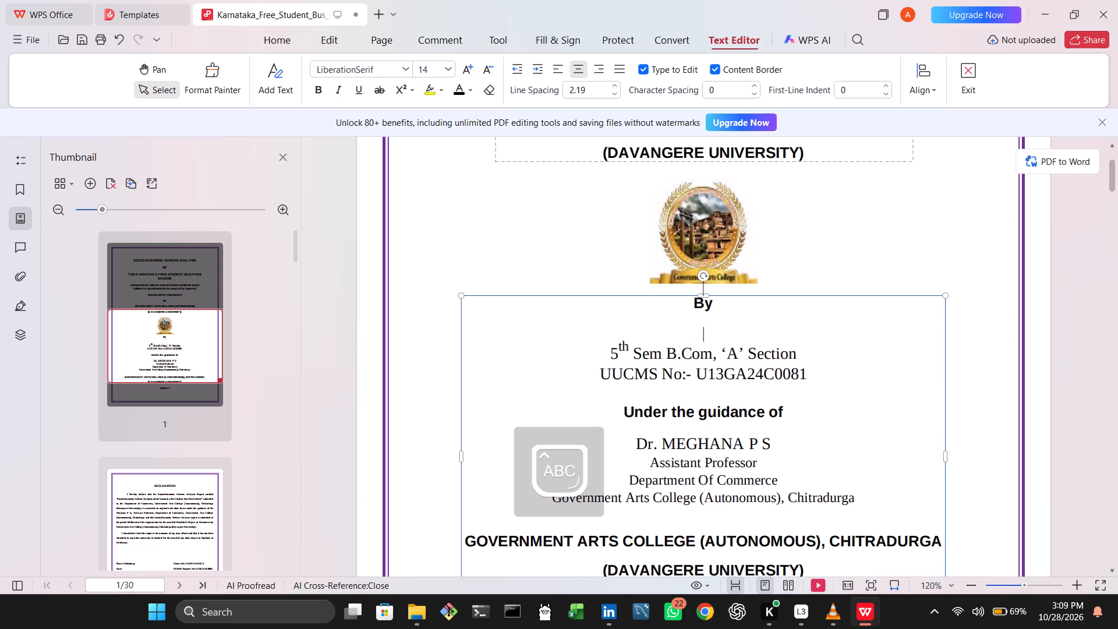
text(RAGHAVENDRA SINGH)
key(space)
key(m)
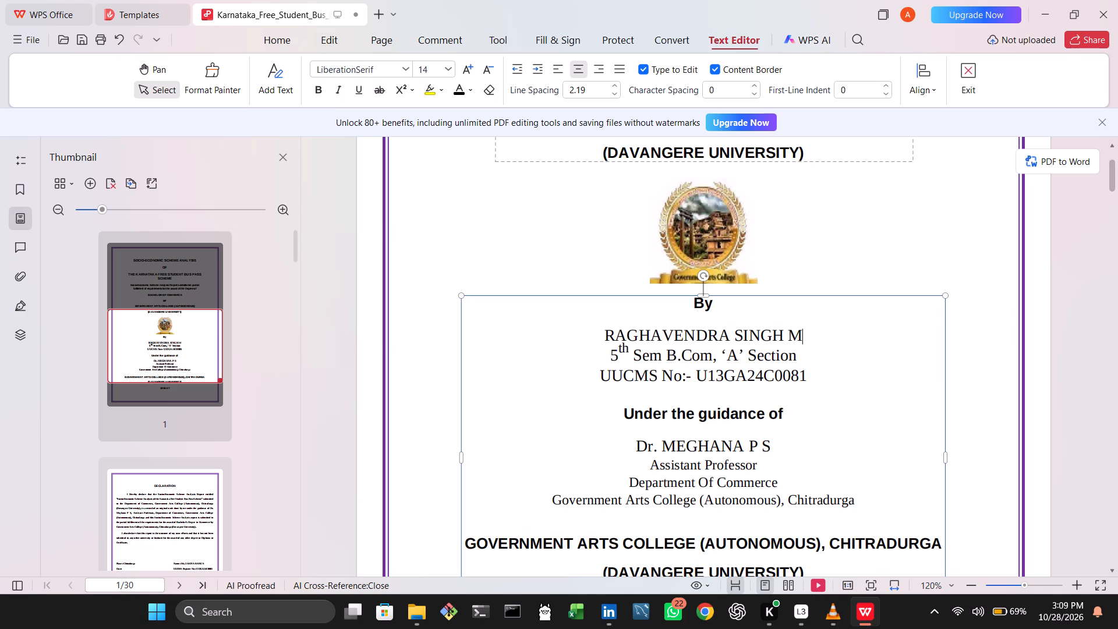
Change the section letter on the cover page to 'B'.
click(740, 356)
key(BackSpace)
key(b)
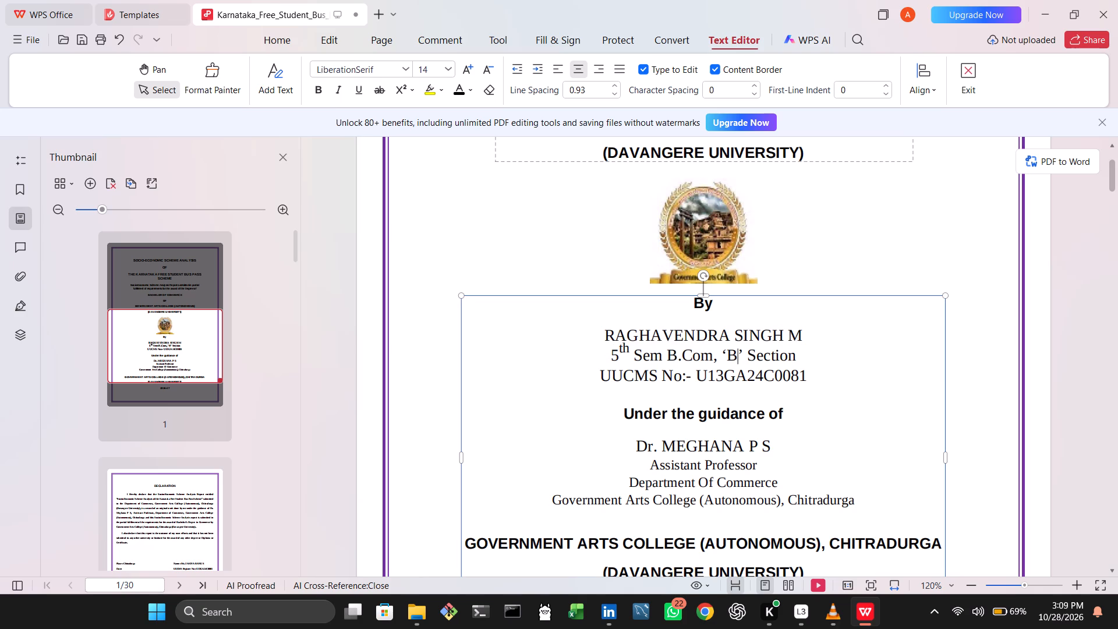
Replace the final digits of the UUCMS number on the cover page with those of the new student.
click(878, 342)
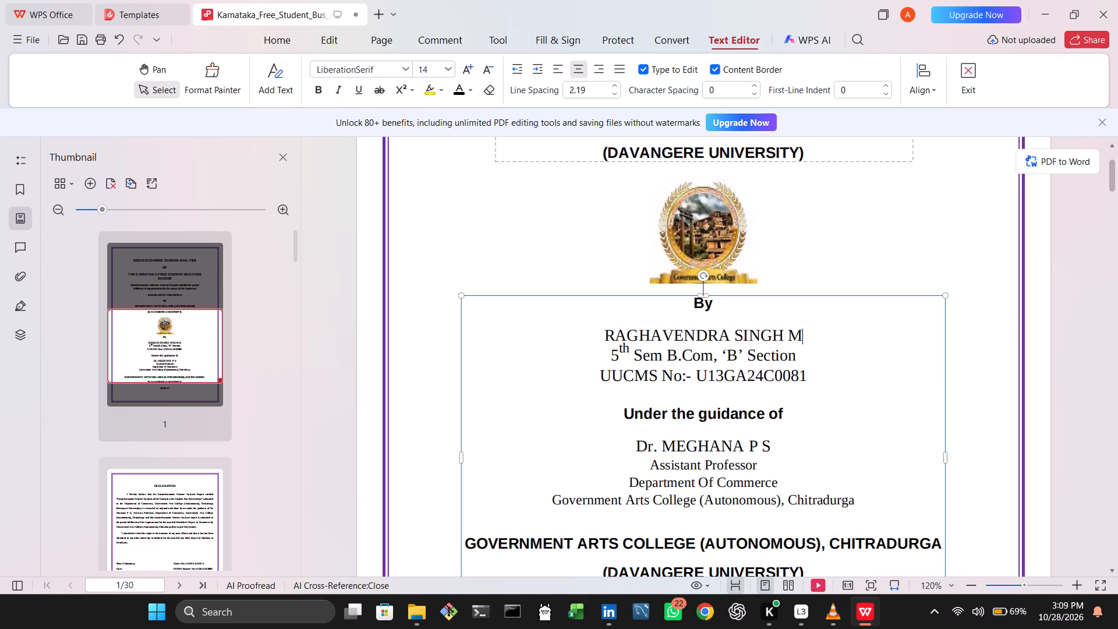
click(830, 379)
key(BackSpace)
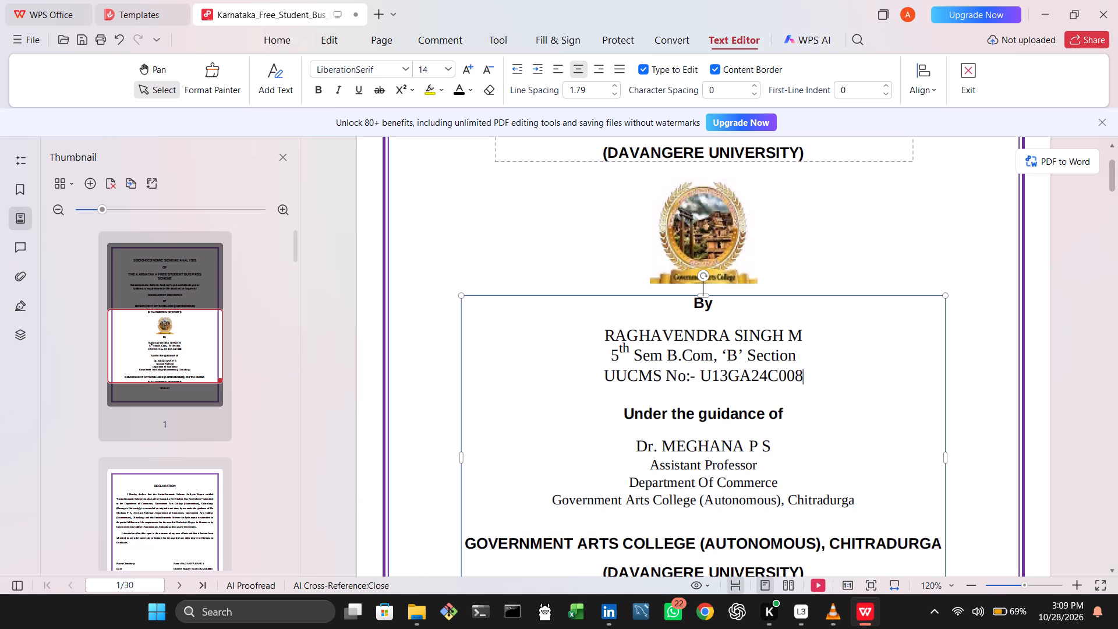
key(BackSpace)
key(BackSpace)
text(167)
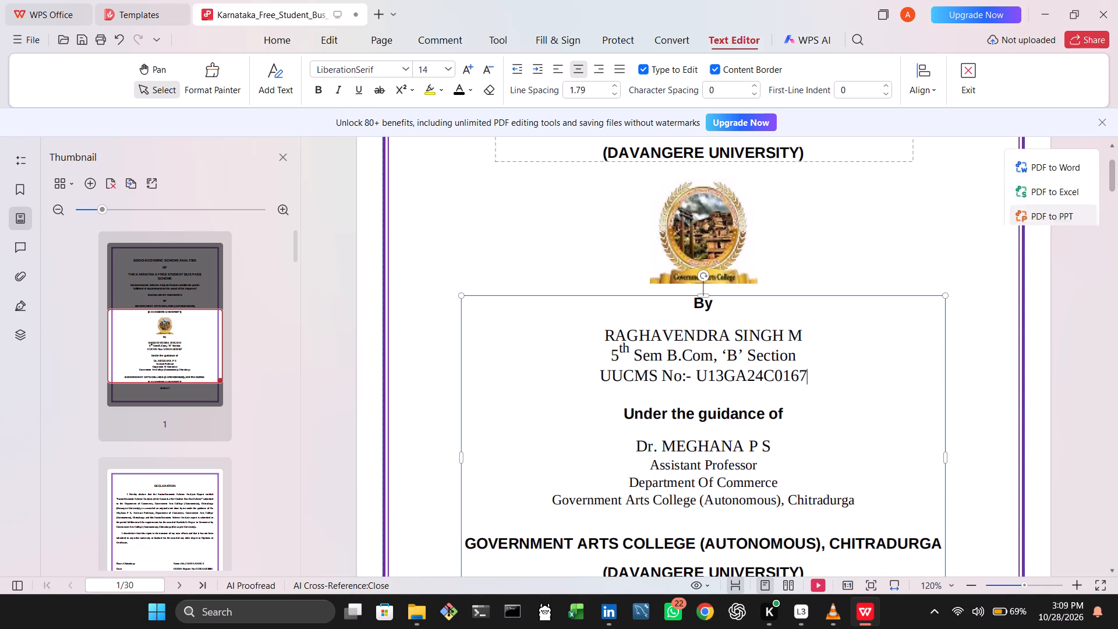
Replace the guide's name under "Under the guidance of" with the new guide's name in capitals, using the title MR.
click(777, 447)
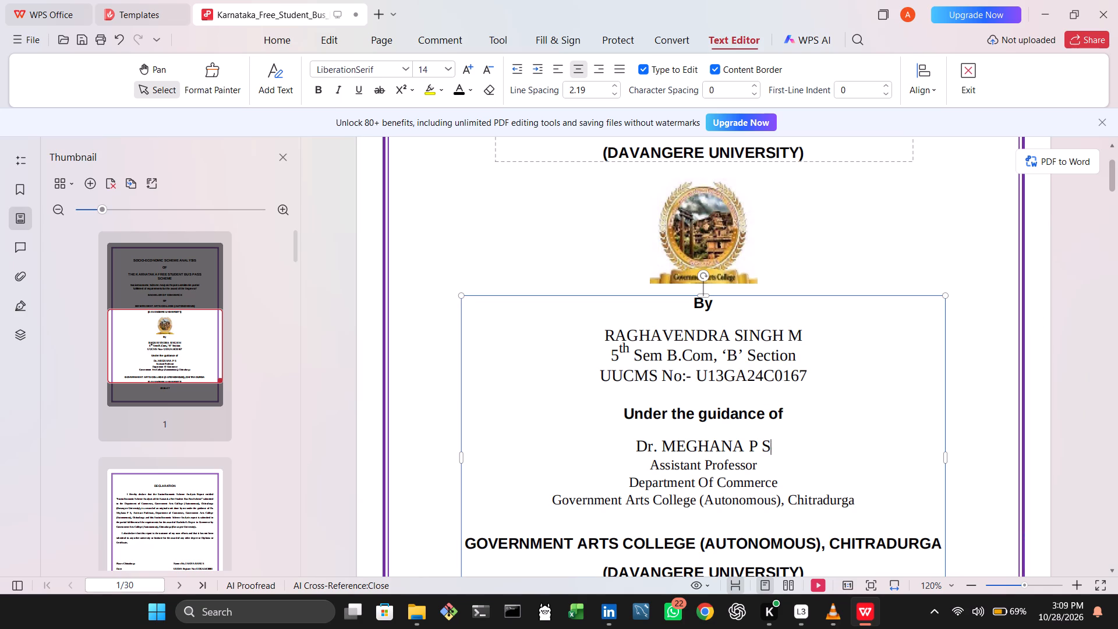
key(BackSpace)
key(BackSpace)
key(BackSpace)
key(BackSpace)
key(BackSpace)
key(BackSpace)
key(BackSpace)
key(BackSpace)
key(BackSpace)
key(BackSpace)
key(BackSpace)
key(BackSpace)
key(BackSpace)
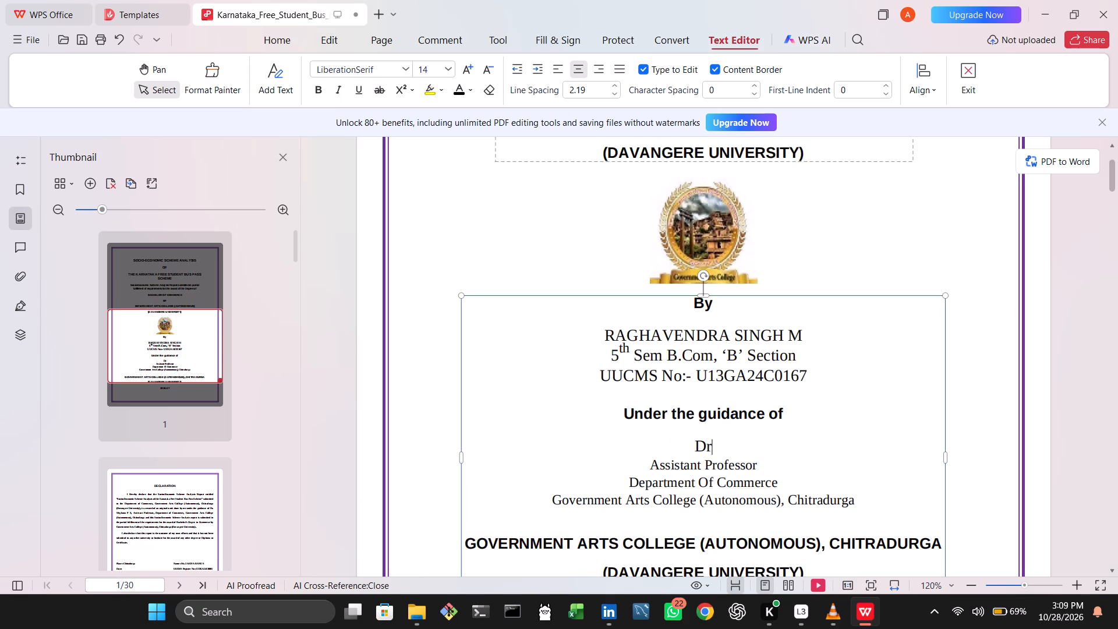
key(BackSpace)
key(BackSpace)
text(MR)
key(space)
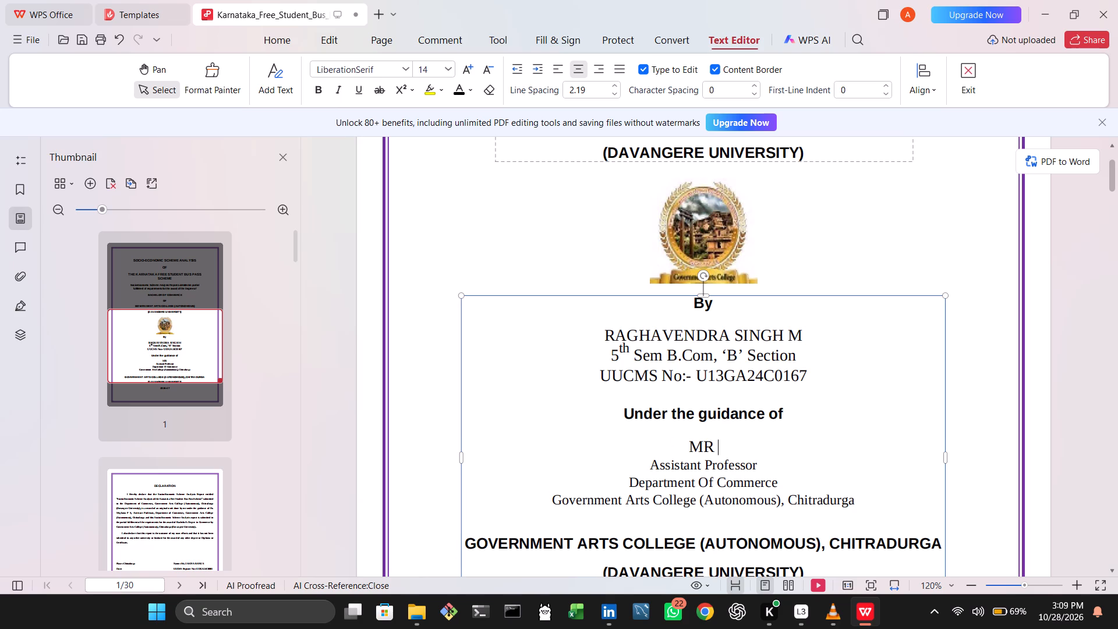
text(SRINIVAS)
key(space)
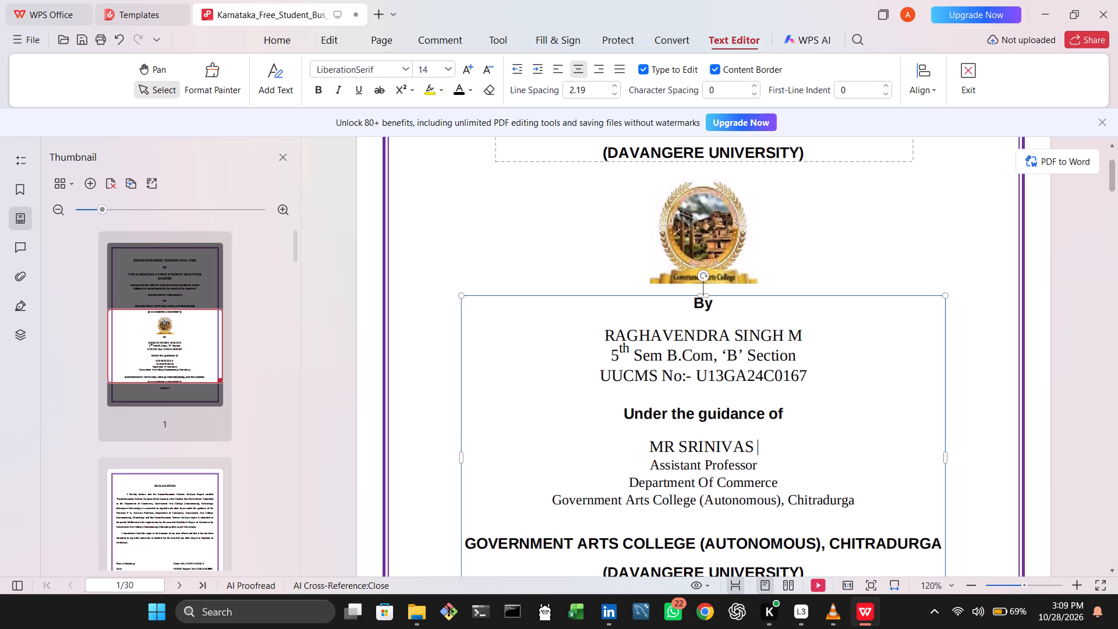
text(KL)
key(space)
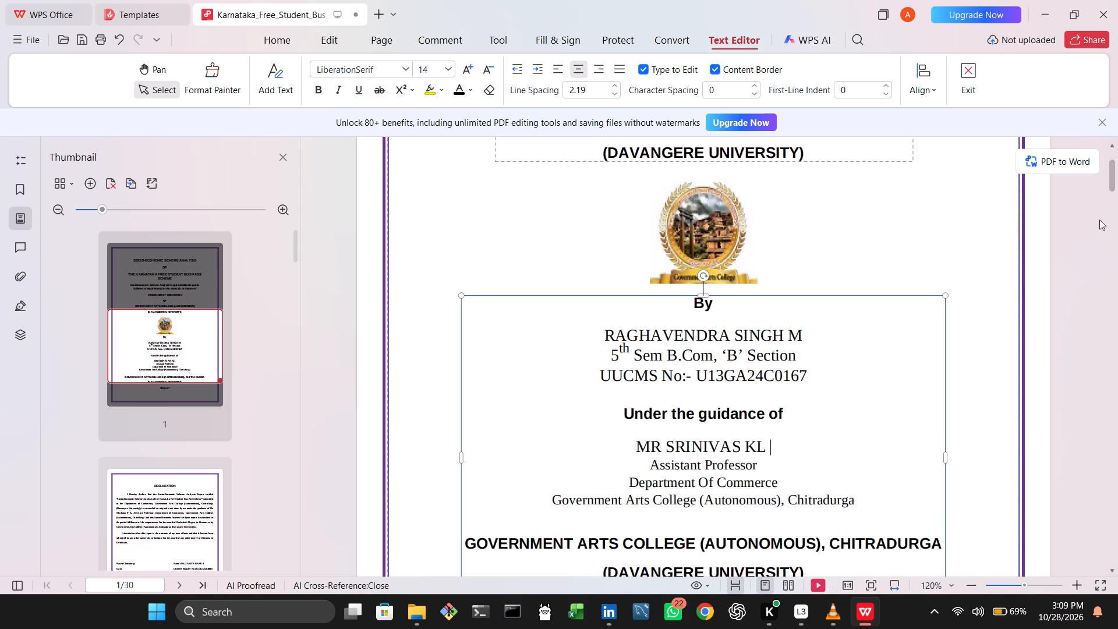
Replace the student's name in the Certificate of Originality paragraph on page 3 with the new student's name in capitals.
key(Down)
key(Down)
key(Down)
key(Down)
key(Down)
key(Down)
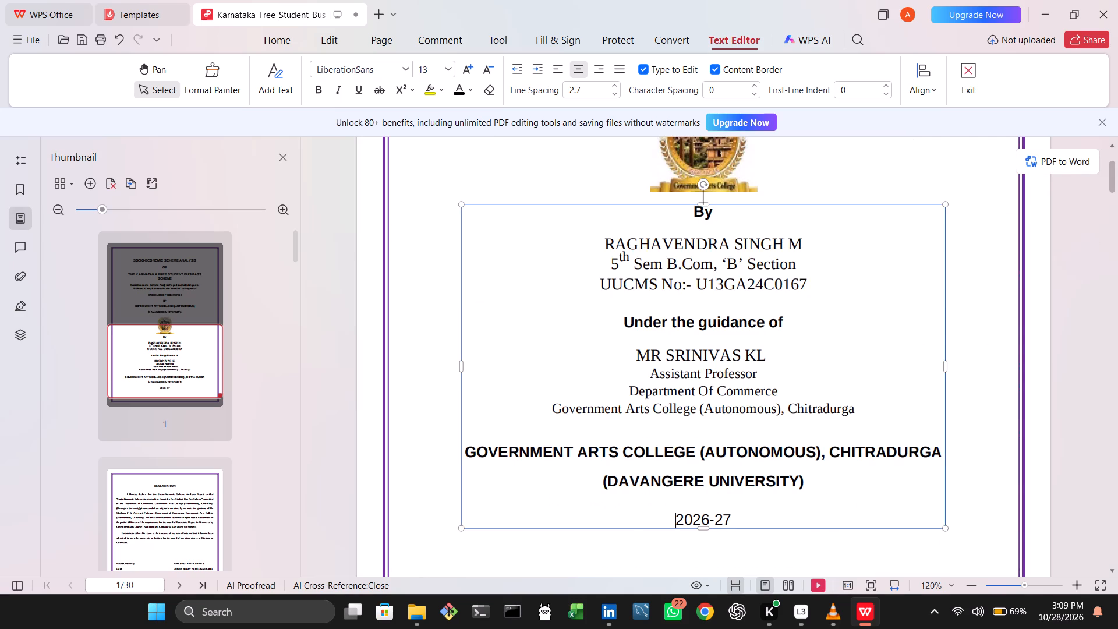
drag(1014, 222, 968, 483)
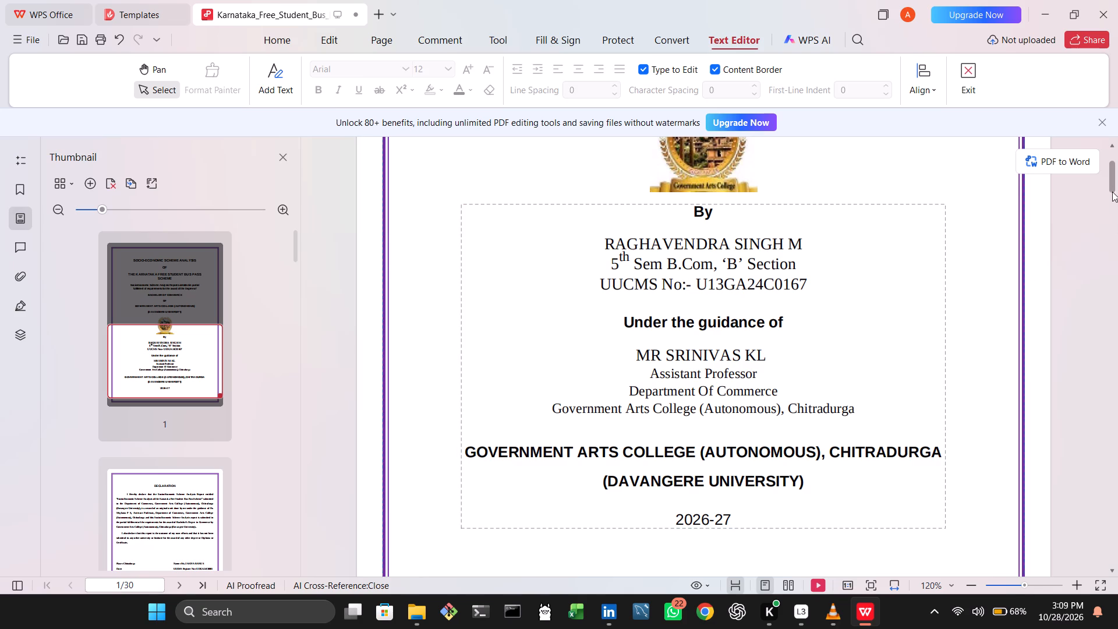
drag(1112, 166, 1108, 188)
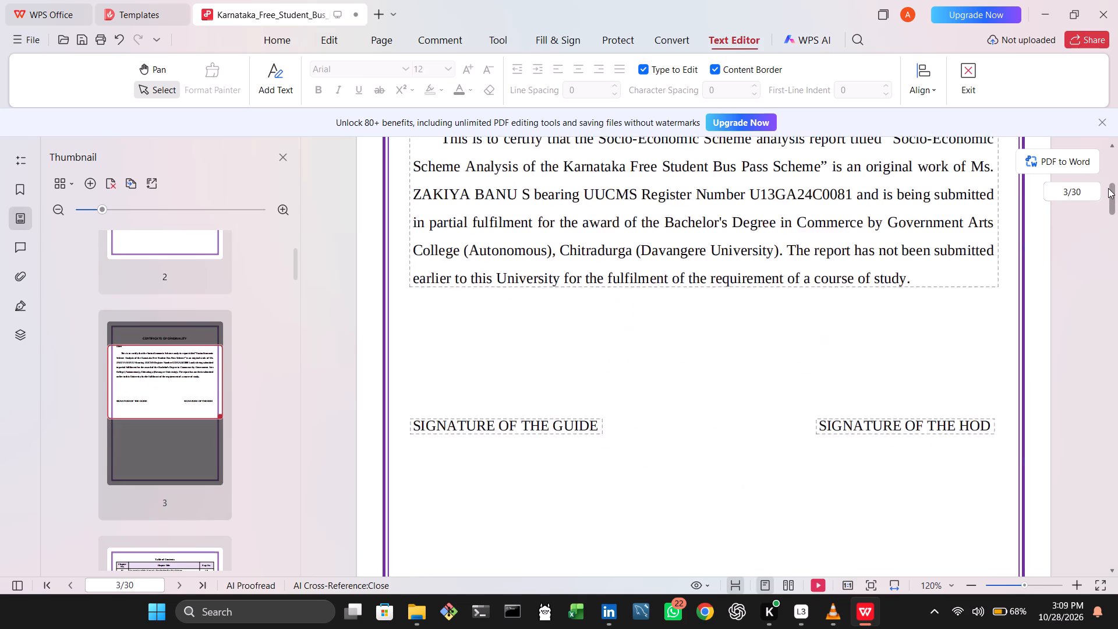
drag(1108, 188, 1106, 185)
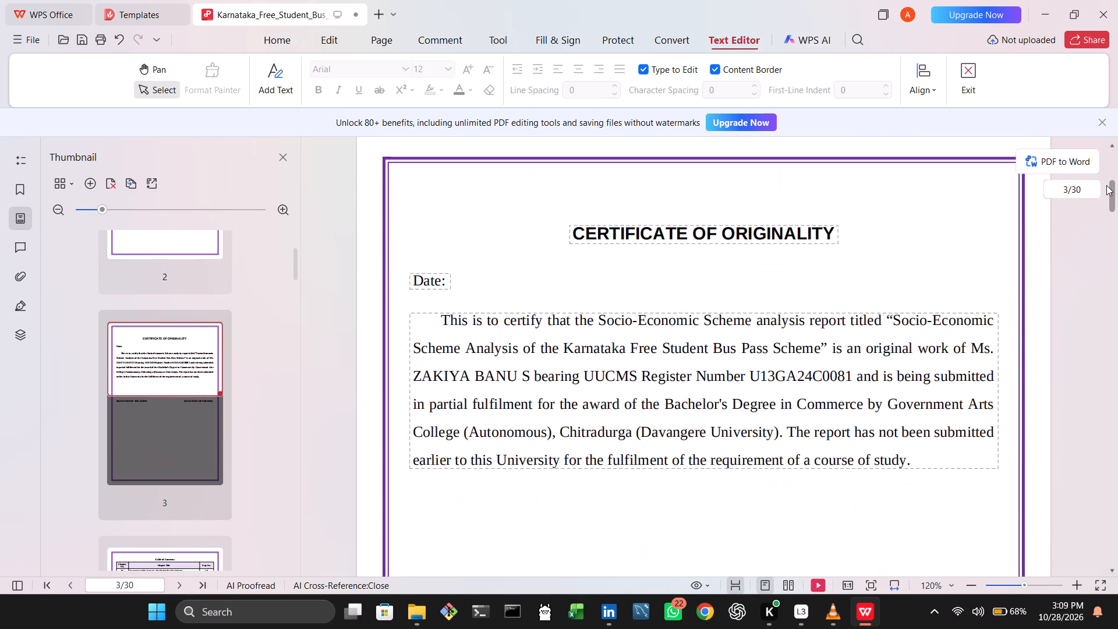
drag(1106, 185, 1106, 187)
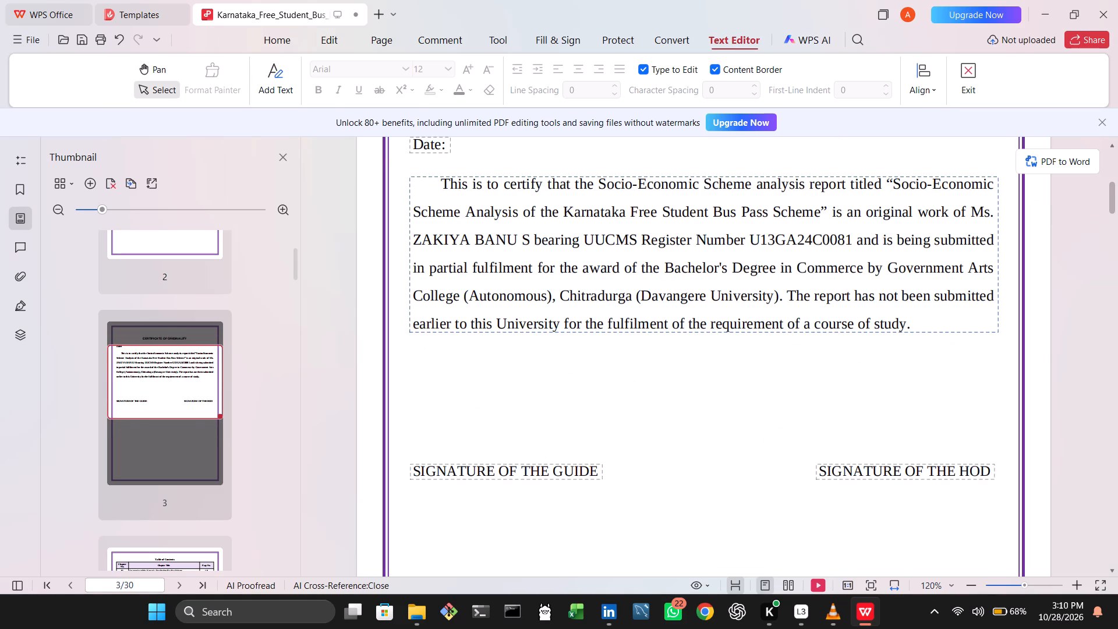
drag(512, 236, 505, 241)
double_click(505, 241)
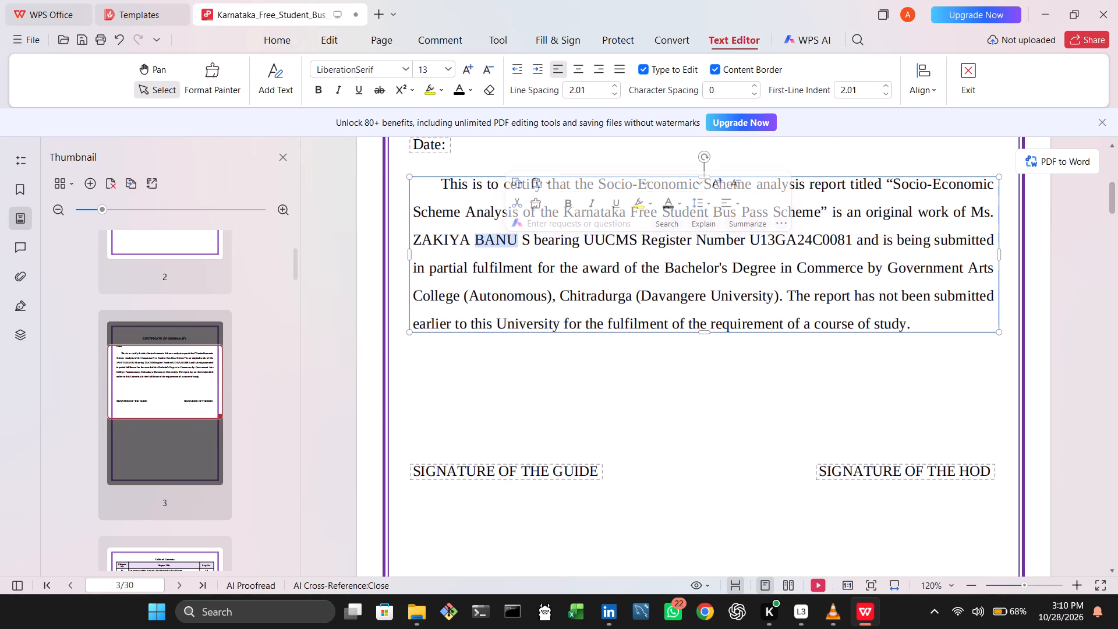
drag(529, 244, 408, 249)
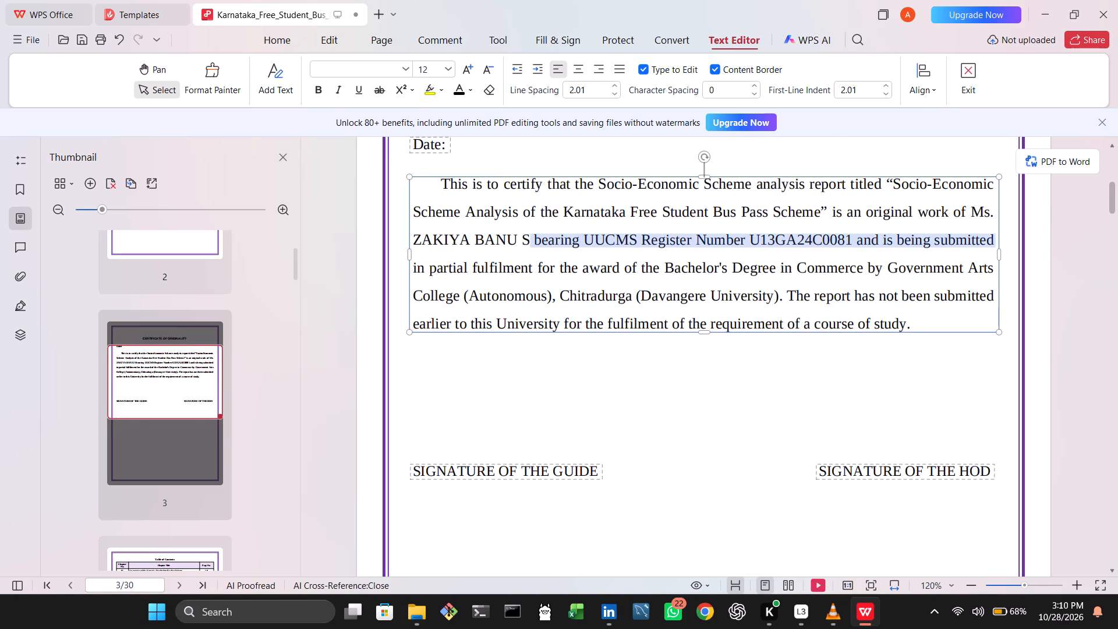
drag(408, 249, 414, 244)
key(BackSpace)
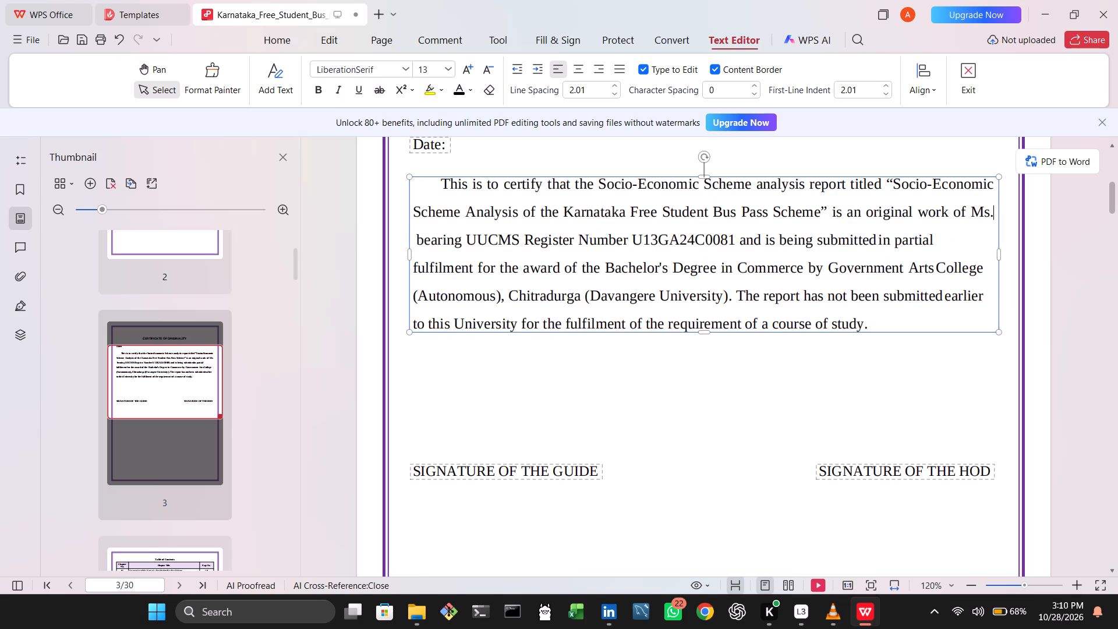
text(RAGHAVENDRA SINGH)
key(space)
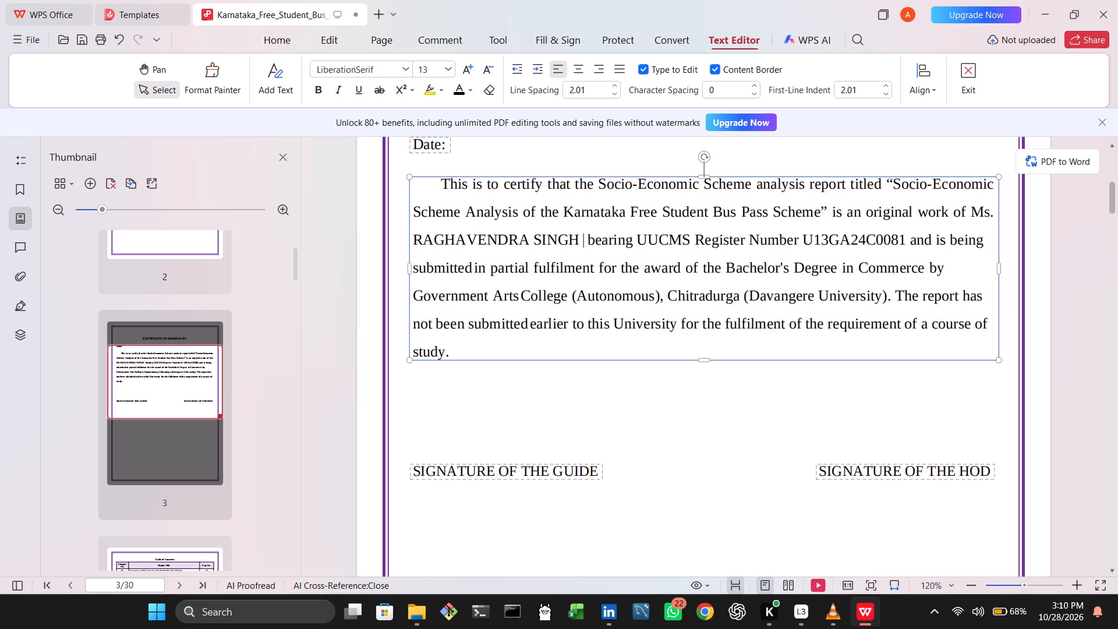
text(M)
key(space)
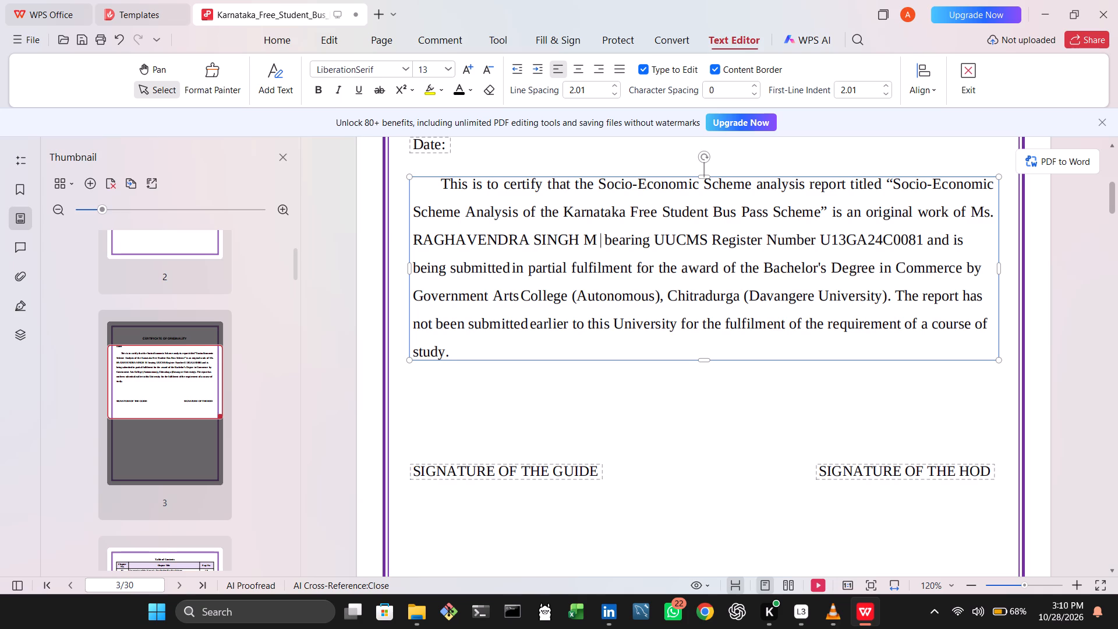
Replace the UUCMS register number in the Certificate of Originality paragraph with the new student's register number.
drag(824, 236, 925, 232)
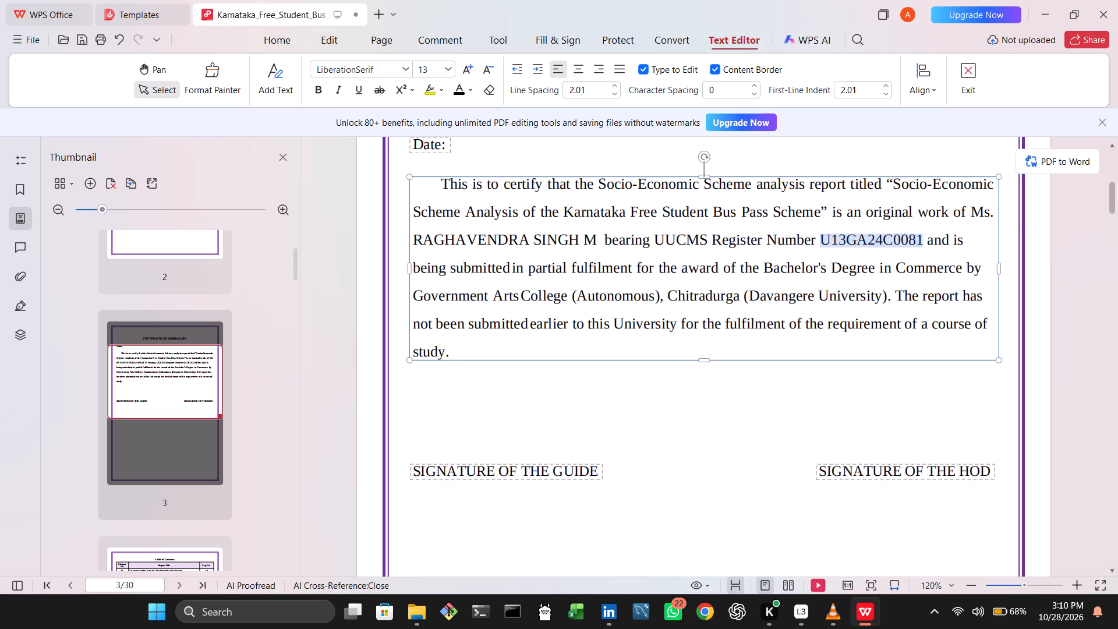
drag(925, 232, 928, 232)
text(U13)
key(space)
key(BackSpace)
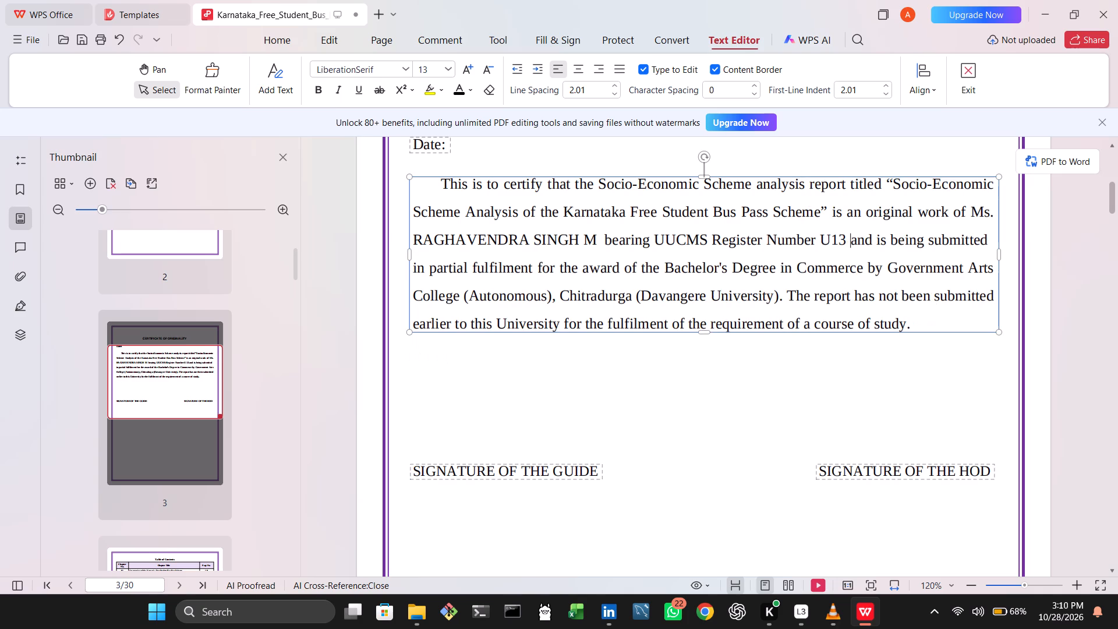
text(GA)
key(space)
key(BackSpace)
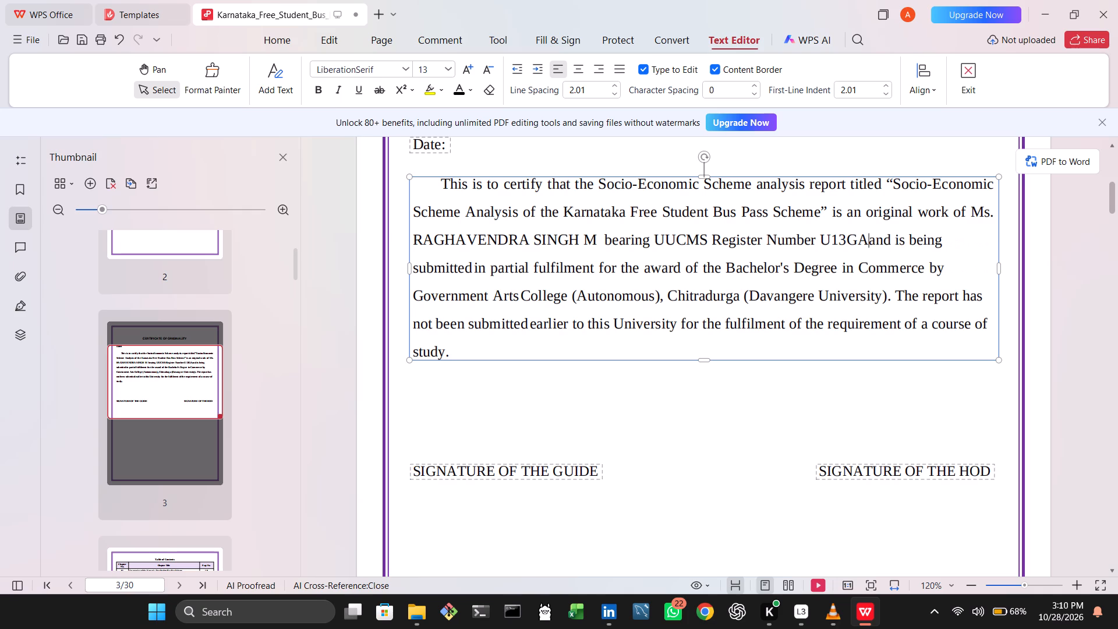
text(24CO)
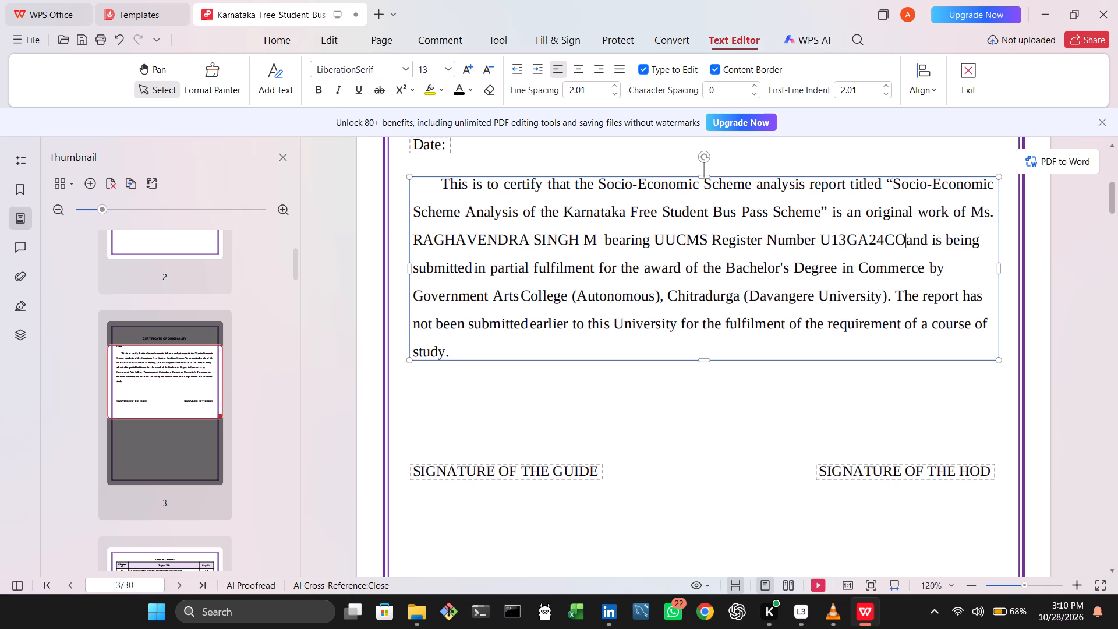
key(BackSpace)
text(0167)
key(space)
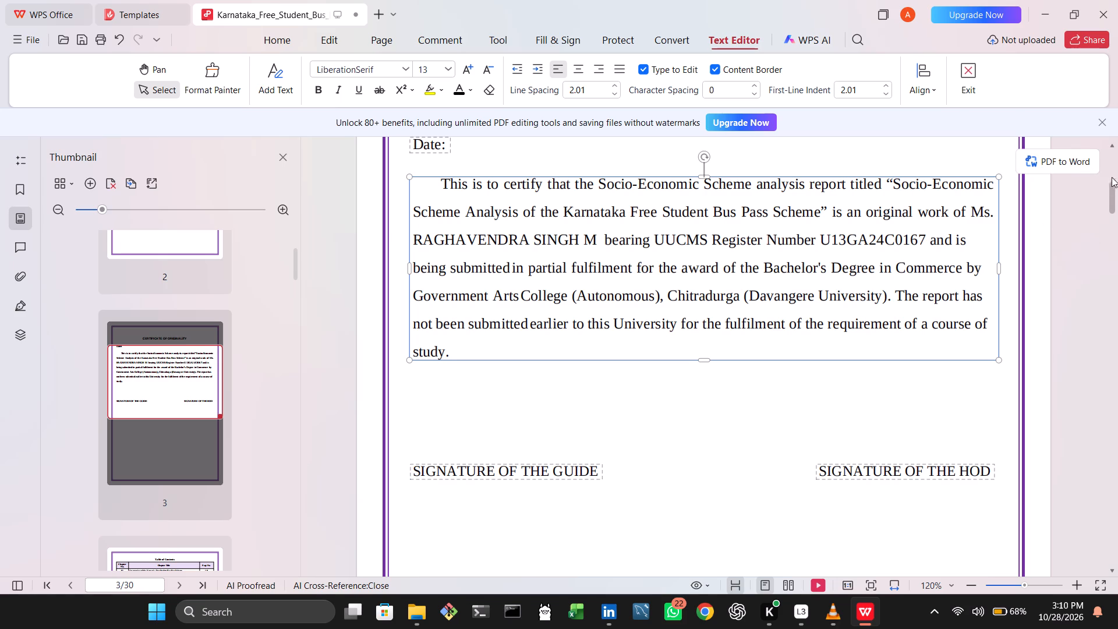
Delete "Karnataka Free Student Bus Pass Scheme" from the quoted report title in the first Declaration paragraph on page 2.
drag(1109, 189, 1109, 199)
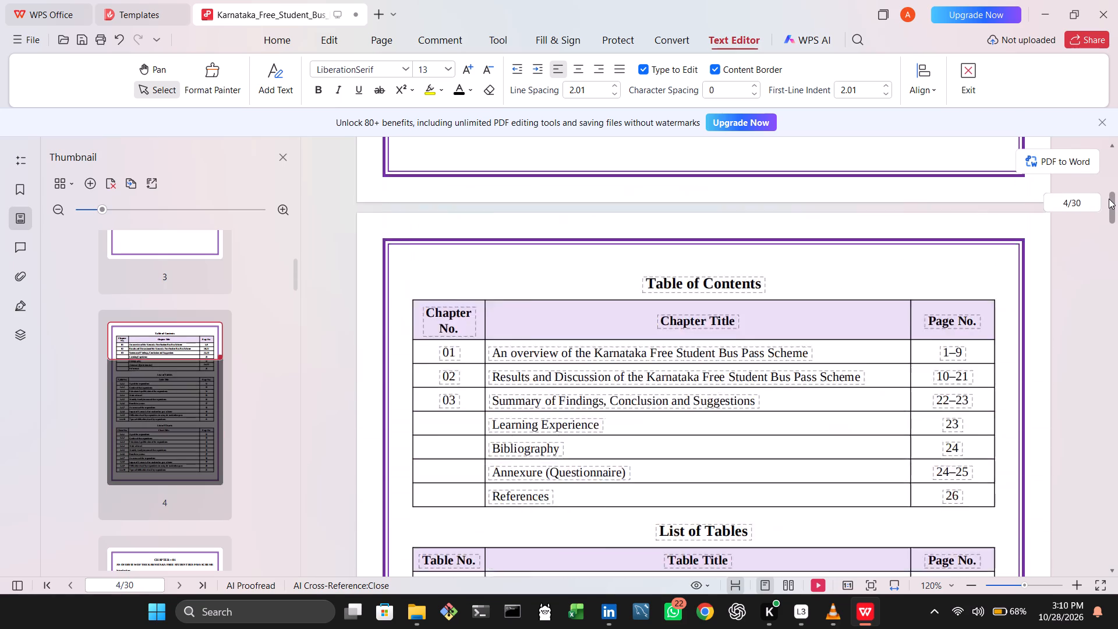
drag(1109, 199, 1109, 203)
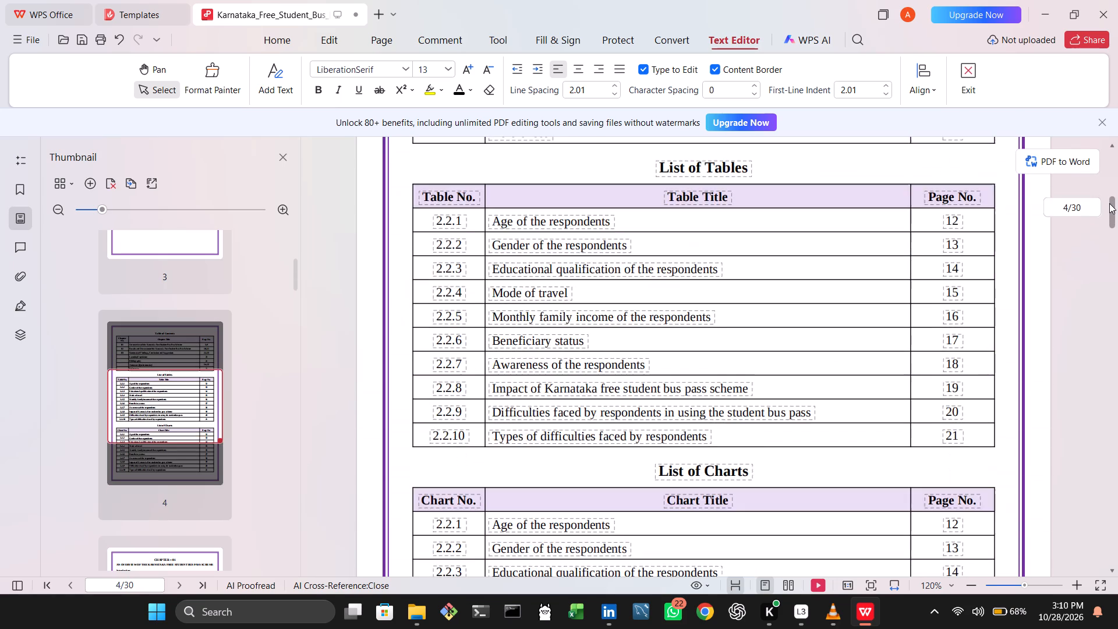
drag(1109, 203, 1105, 188)
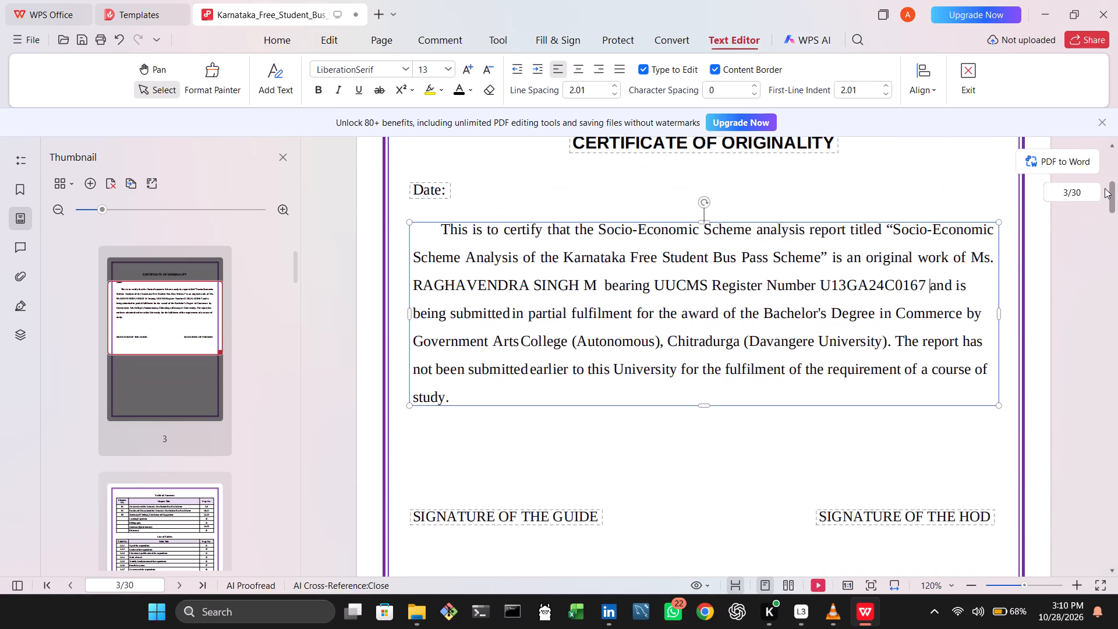
drag(1105, 188, 1099, 176)
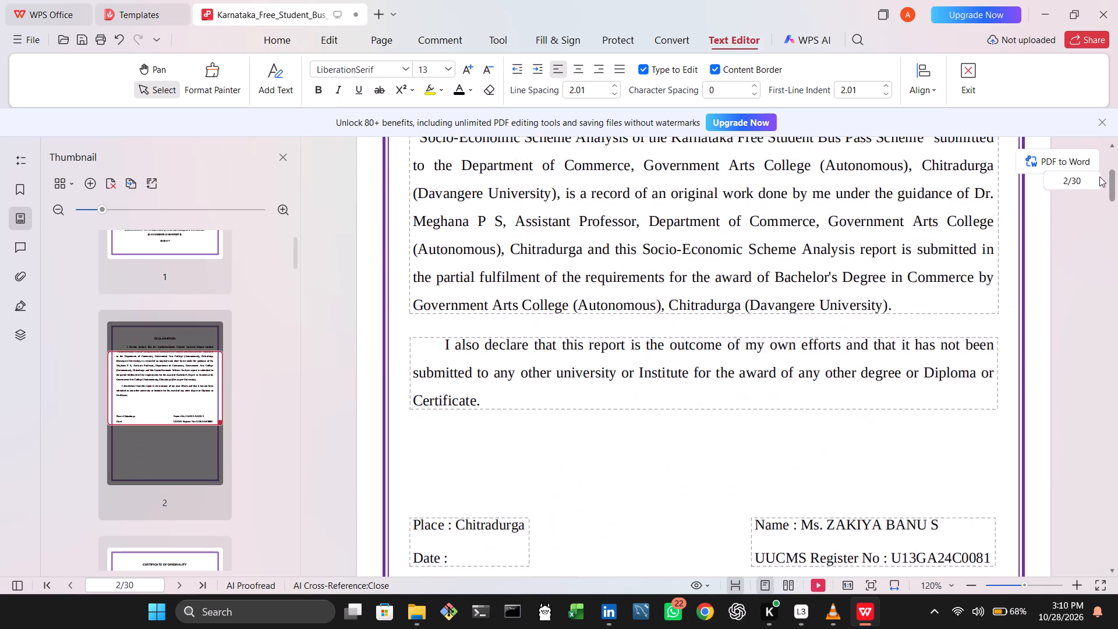
drag(1099, 176, 1098, 175)
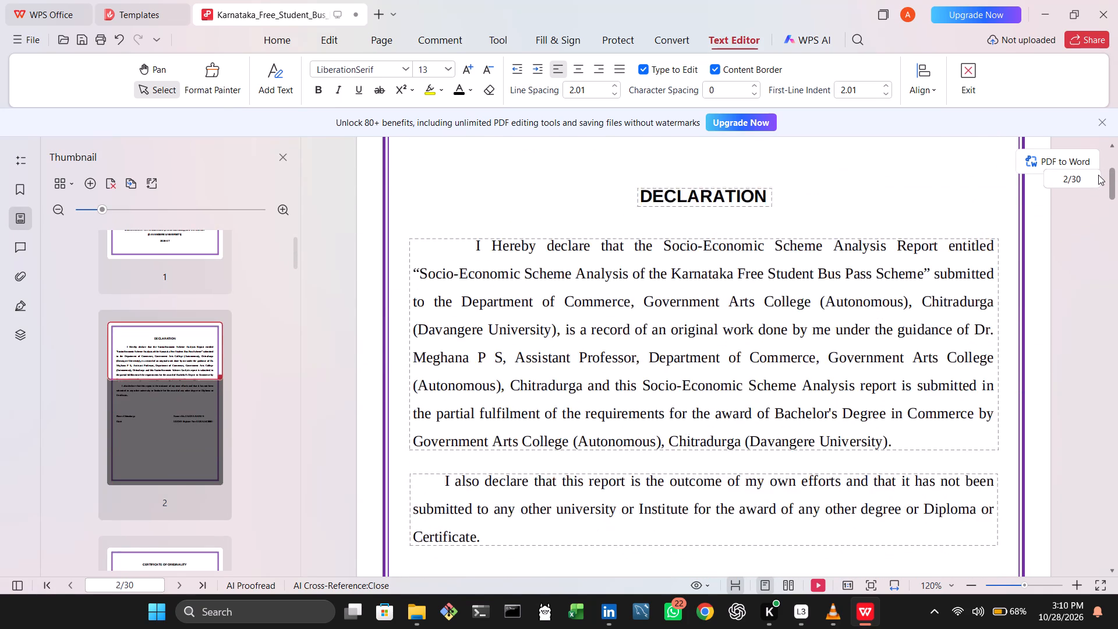
drag(1098, 175, 1099, 175)
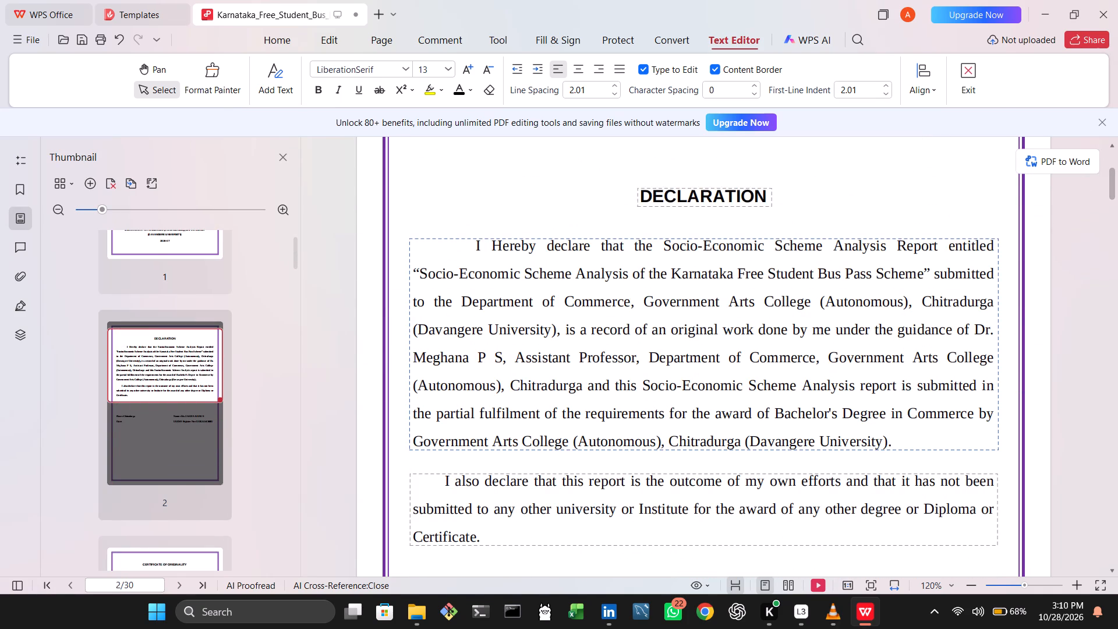
ctrl+scroll(636, 252, up, 1)
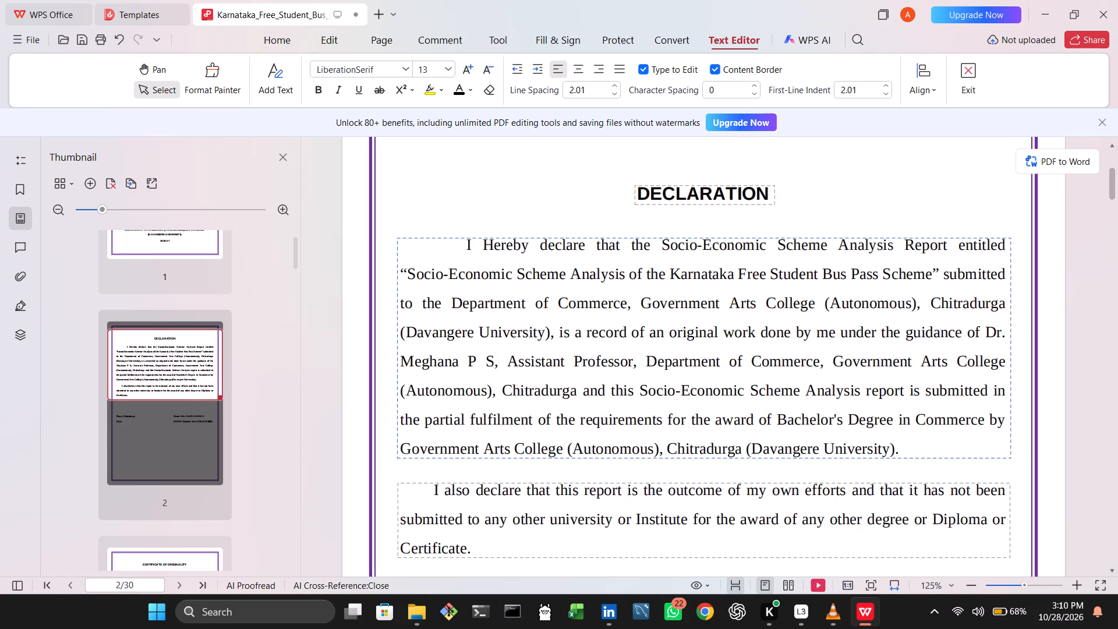
drag(673, 273, 801, 259)
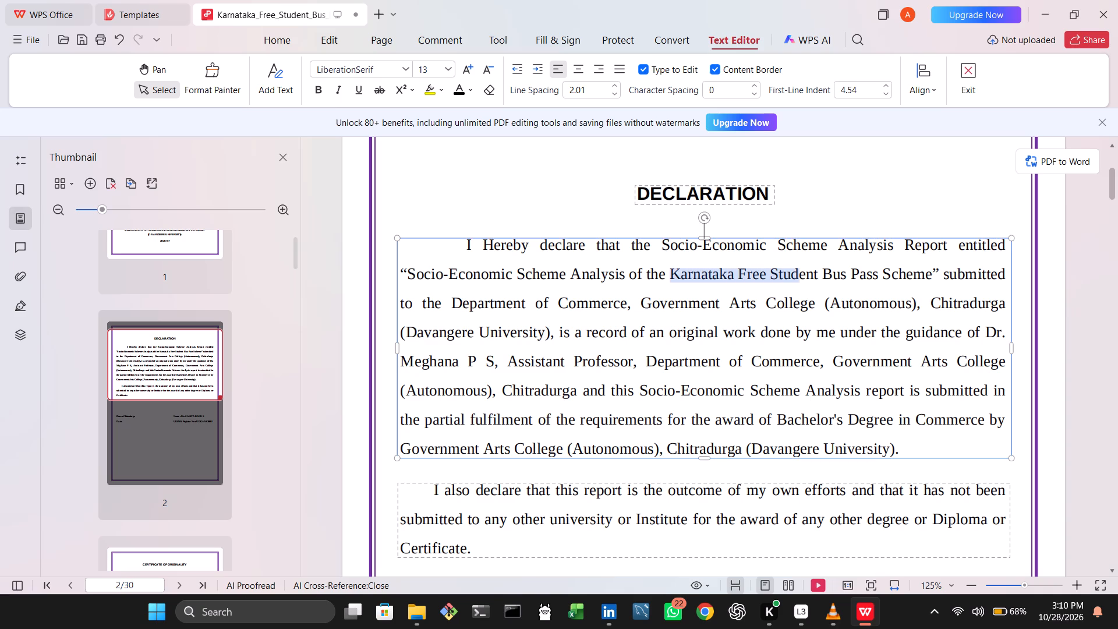
drag(801, 259, 919, 282)
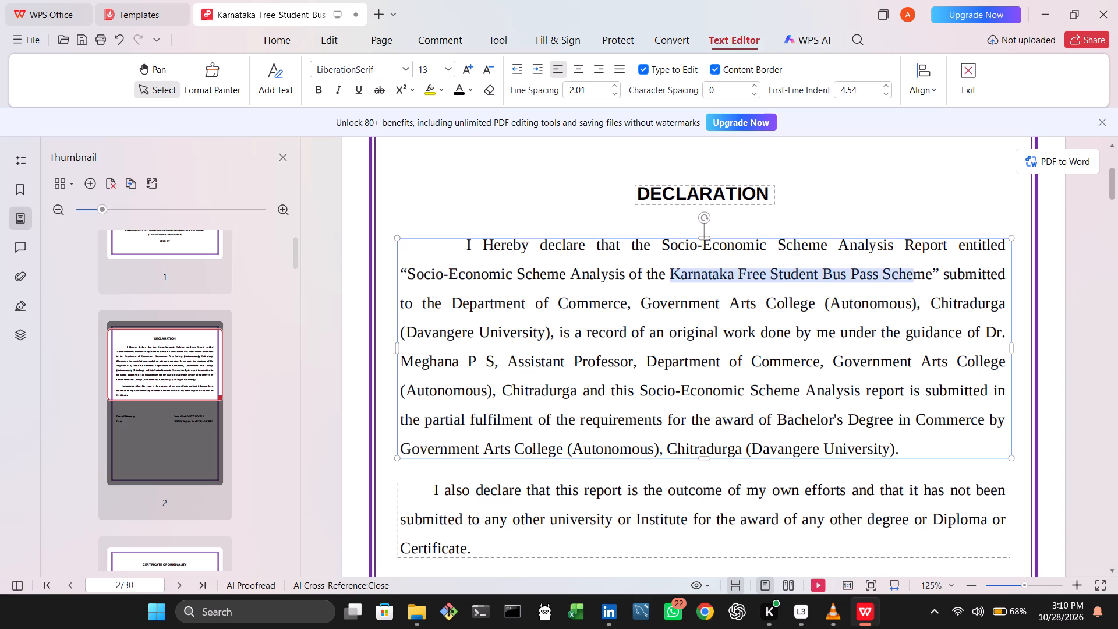
drag(919, 282, 928, 279)
key(BackSpace)
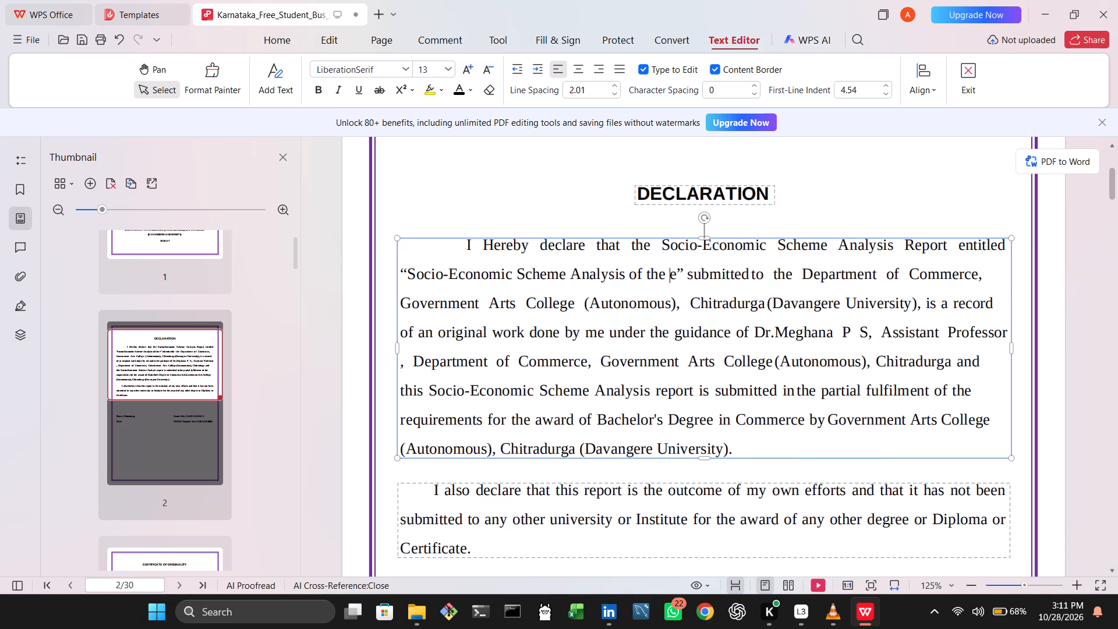
key(Right)
key(BackSpace)
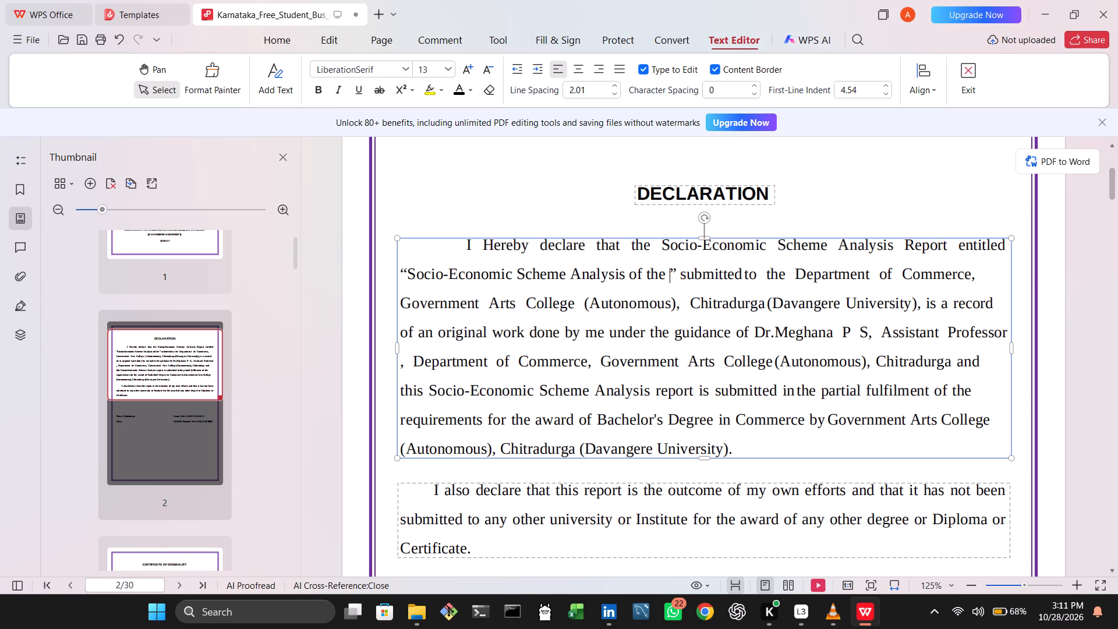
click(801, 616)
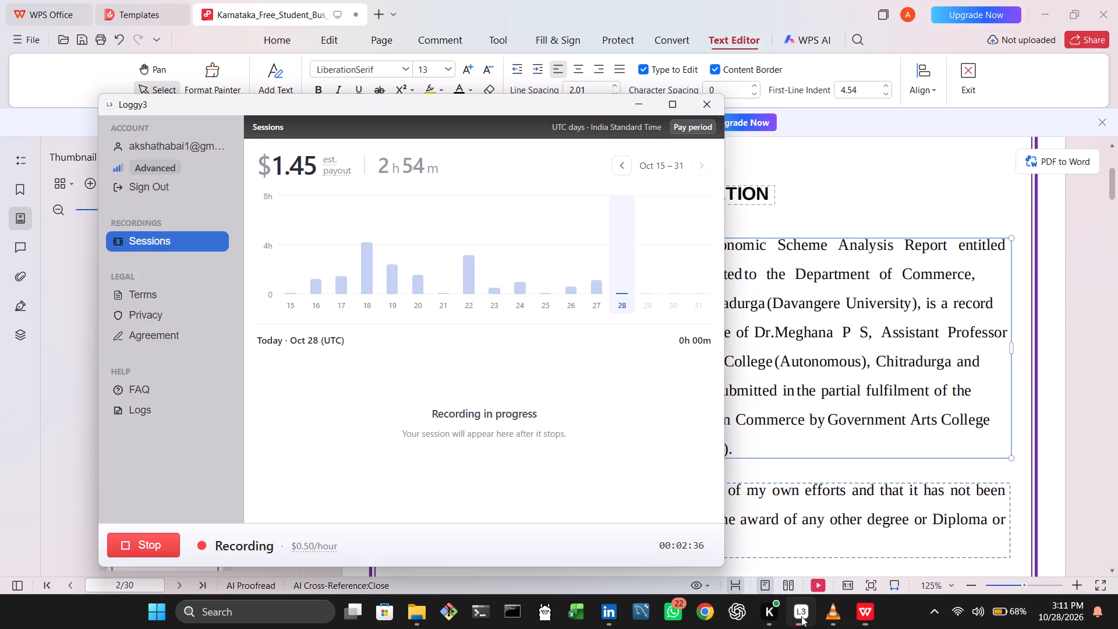
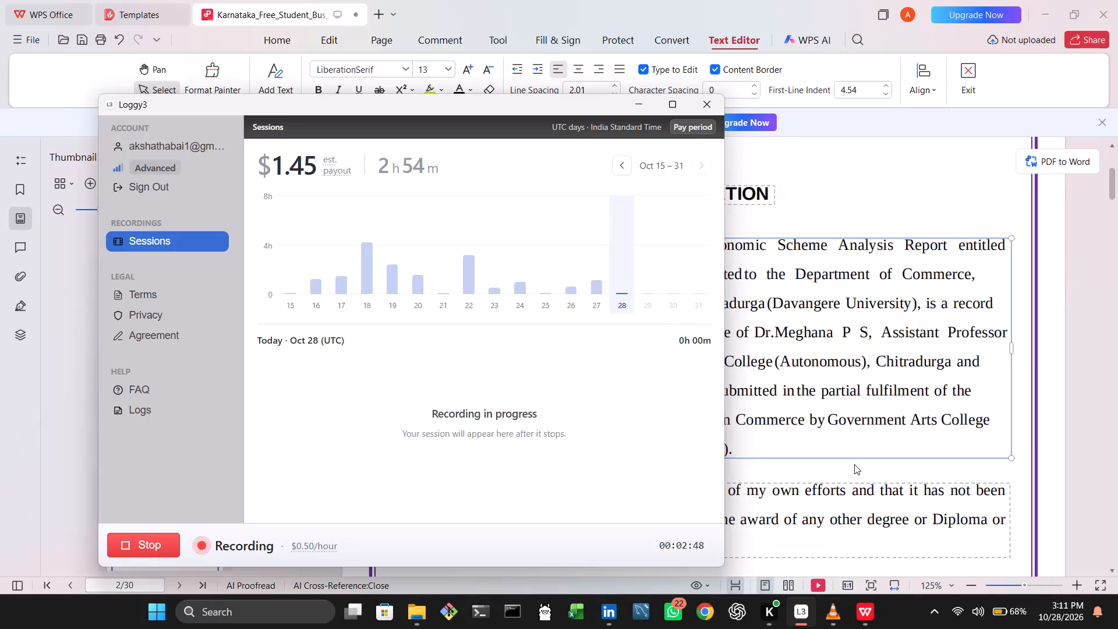
Return to the bus pass report PDF and close VLC media player.
click(854, 464)
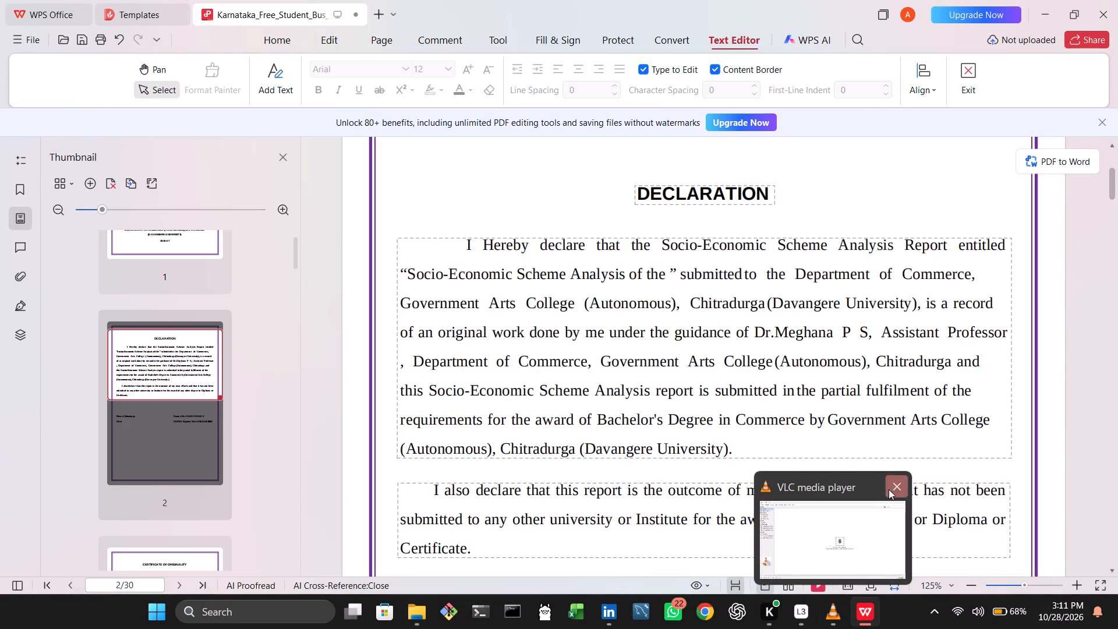
click(889, 489)
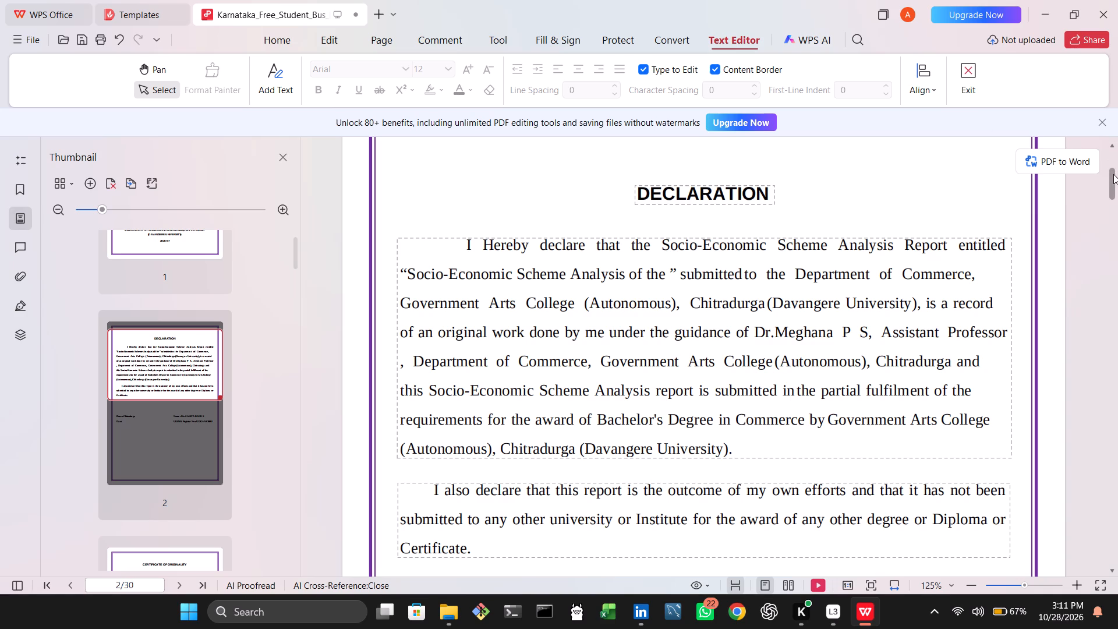
Look through the report from the Declaration's student details on page 2 to the key milestones on page 6.
ctrl+scroll(1113, 174, down, 1)
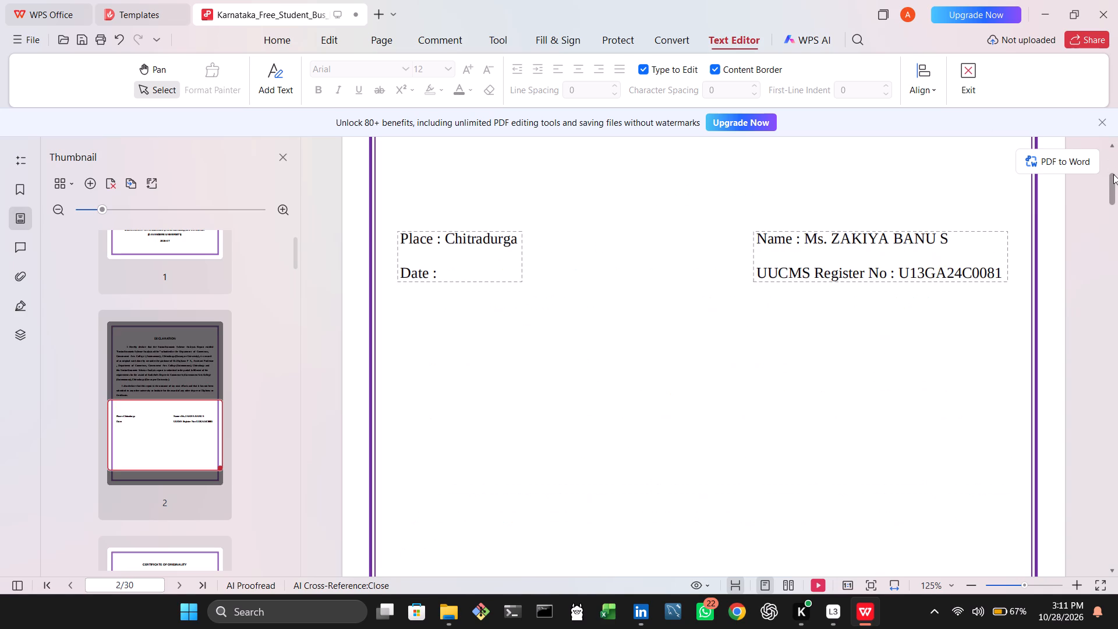
drag(1112, 185, 1113, 197)
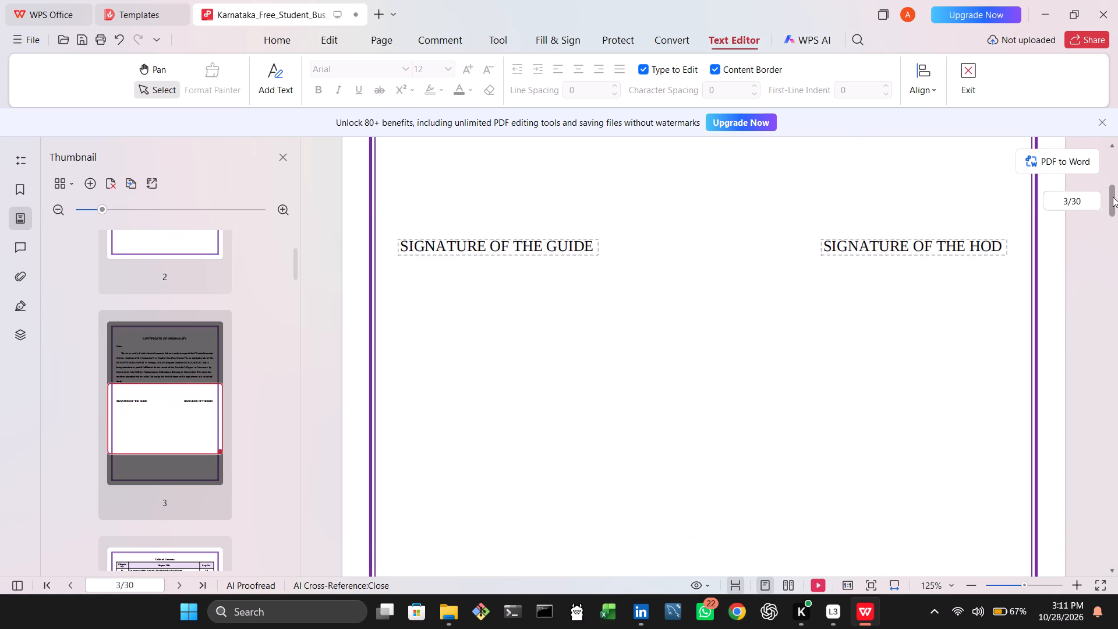
drag(1113, 197, 1111, 192)
ctrl+scroll(1111, 192, down, 2)
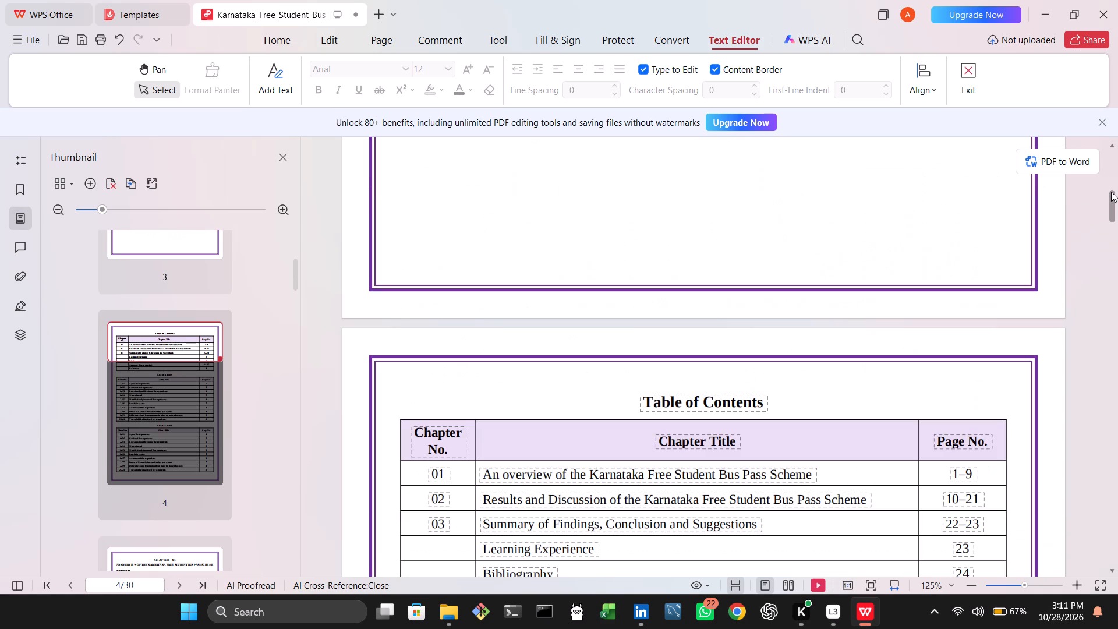
key(ctrl+minus)
key(ctrl+minus)
key(ctrl+minus)
key(minus)
ctrl+scroll(1111, 192, down, 5)
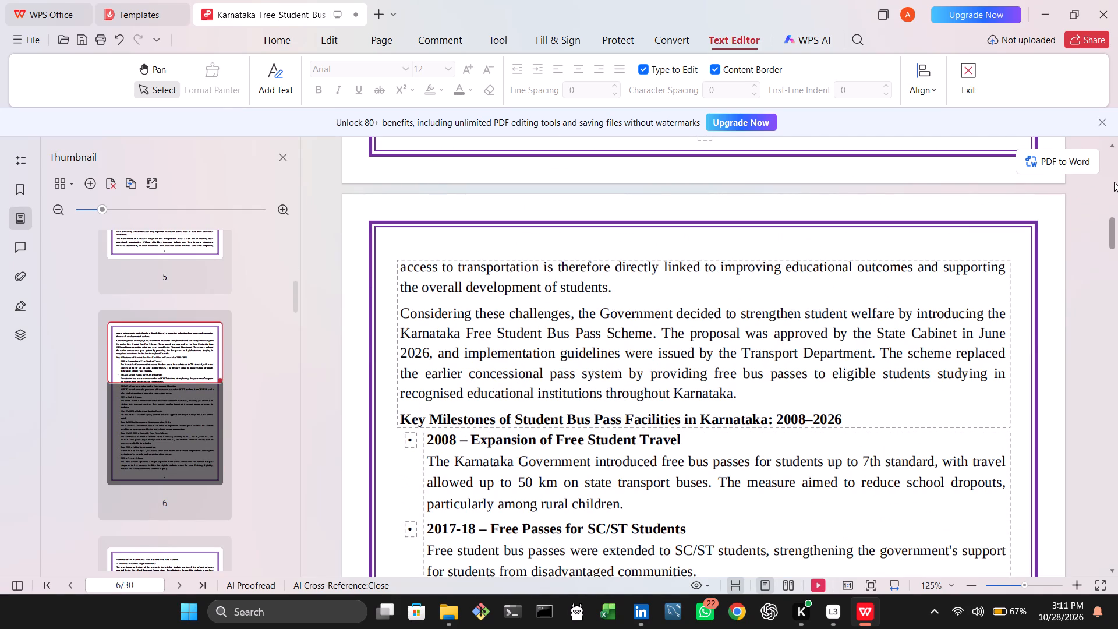
key(ctrl+minus)
key(ctrl+minus)
key(ctrl+minus)
key(ctrl+minus)
scroll(918, 193, left, 1)
click(914, 215)
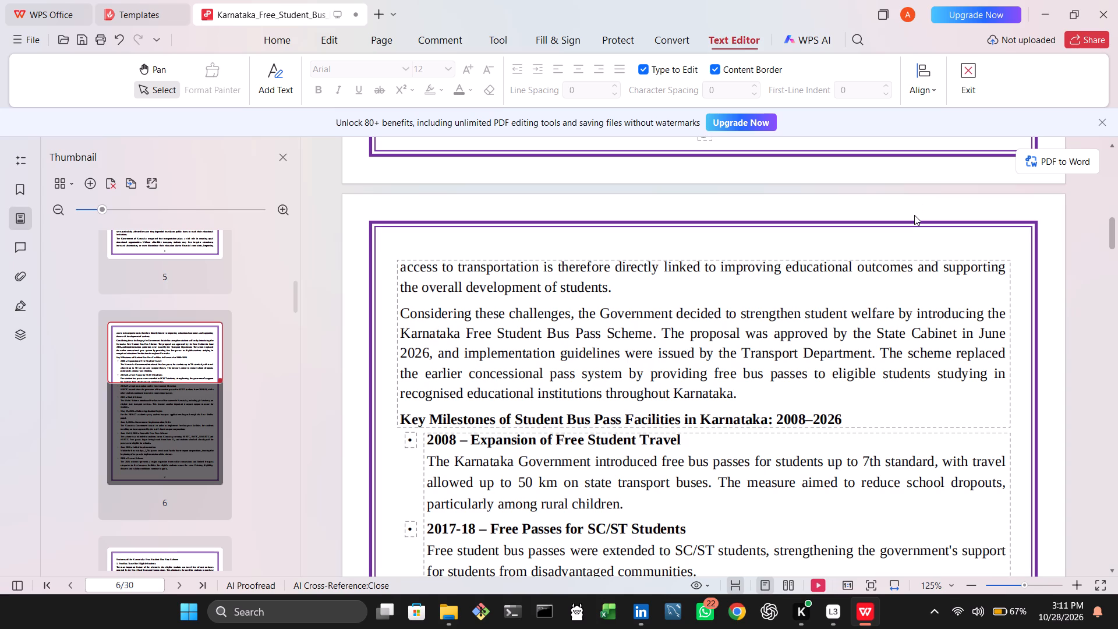
key(ctrl+minus)
key(ctrl+minus)
ctrl+scroll(914, 215, down, 3)
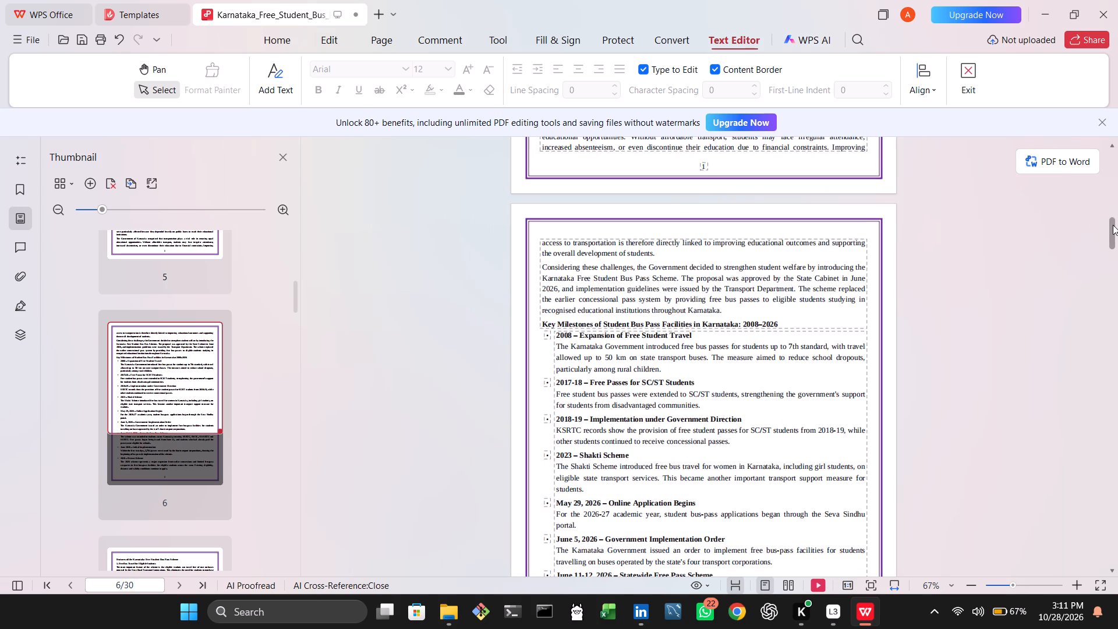
Go back to the Certificate of Originality on page 3 and check its layout and student details.
drag(1113, 225, 1115, 213)
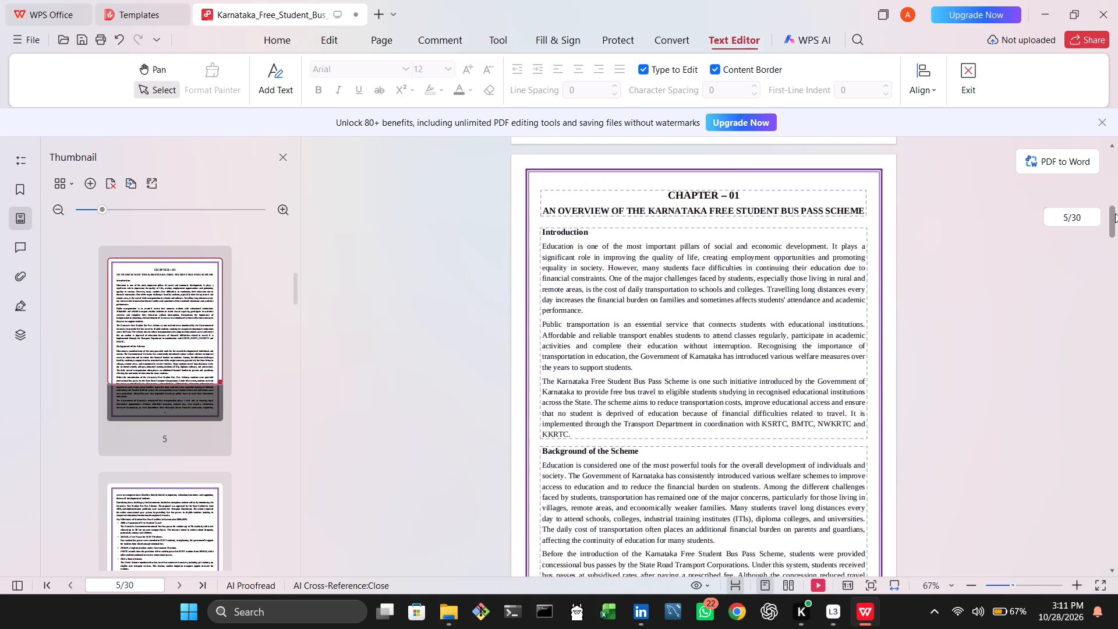
drag(1115, 213, 1112, 189)
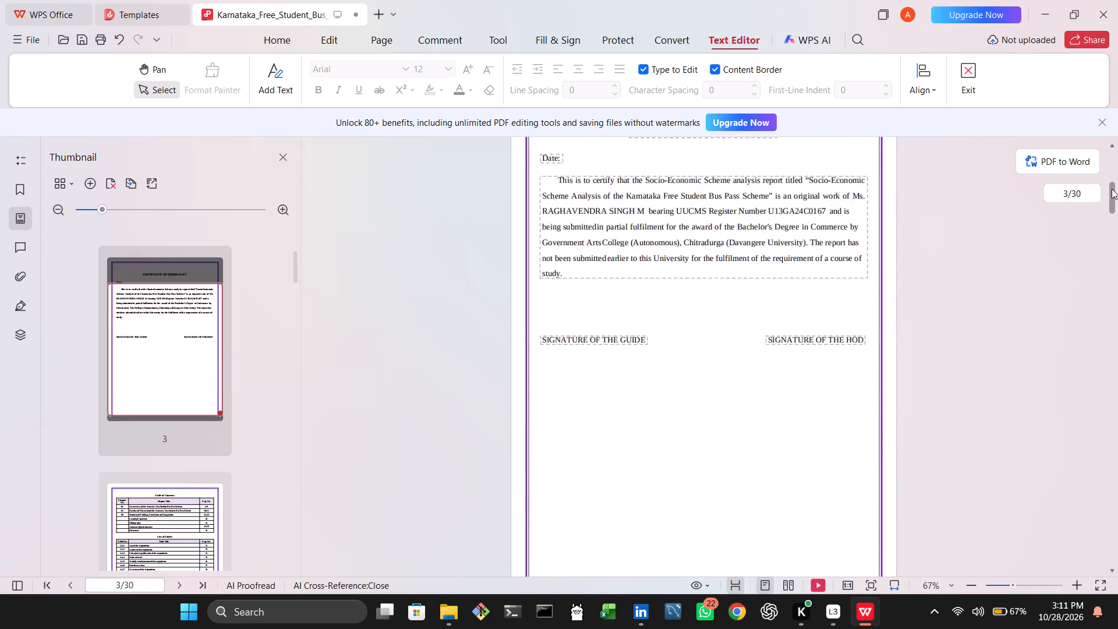
drag(1112, 189, 1112, 189)
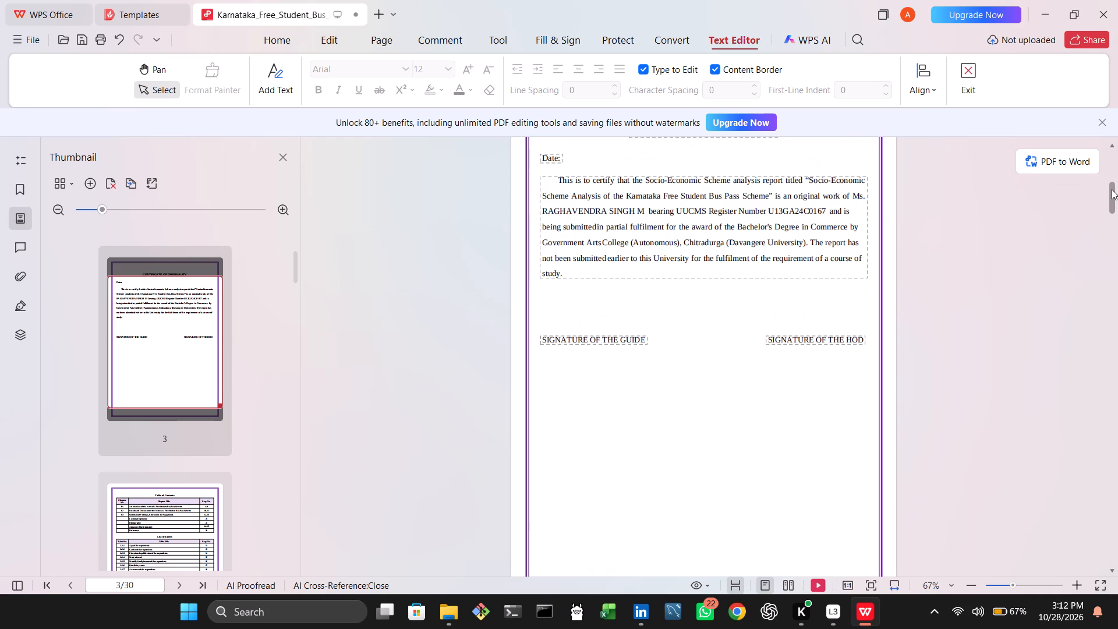
ctrl+scroll(1081, 168, down, 1)
scroll(1081, 168, up, 2)
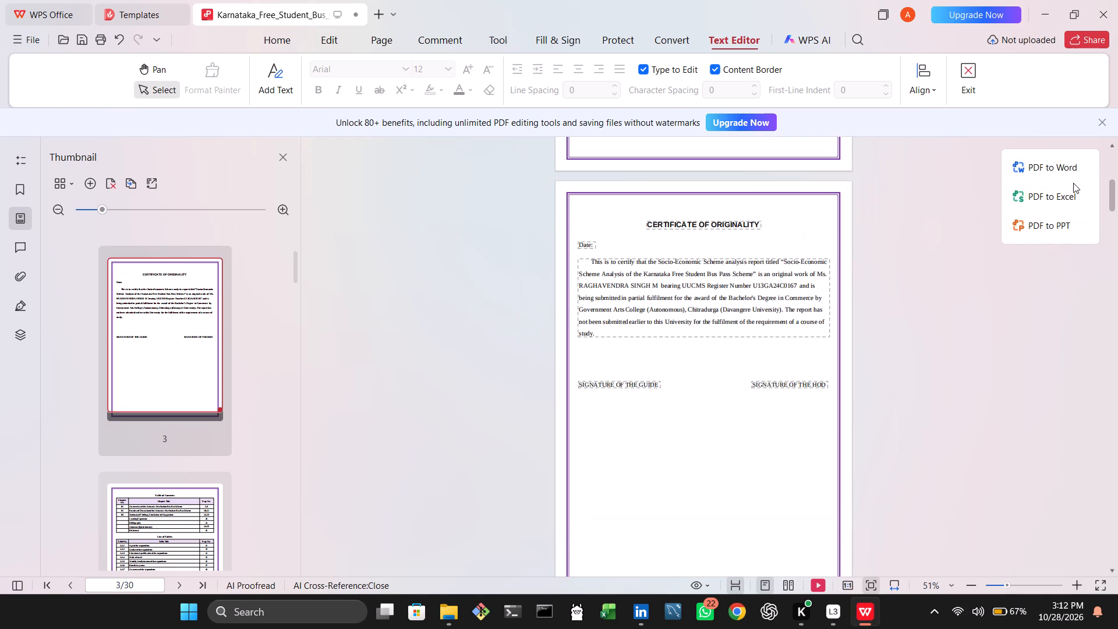
click(1073, 183)
ctrl+scroll(1073, 183, down, 1)
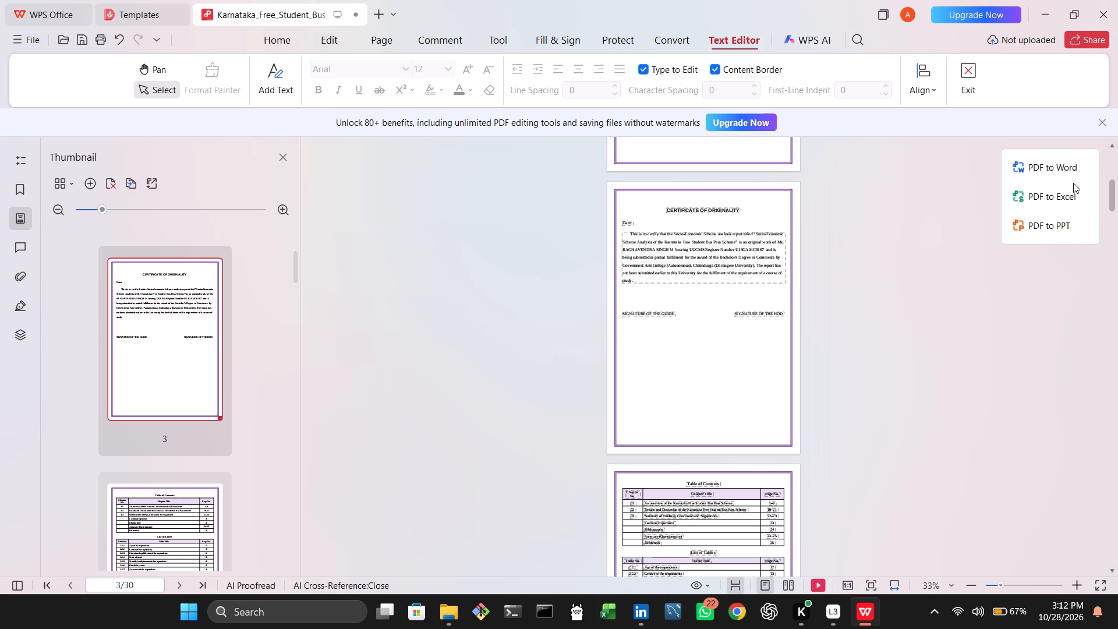
ctrl+scroll(1057, 199, up, 2)
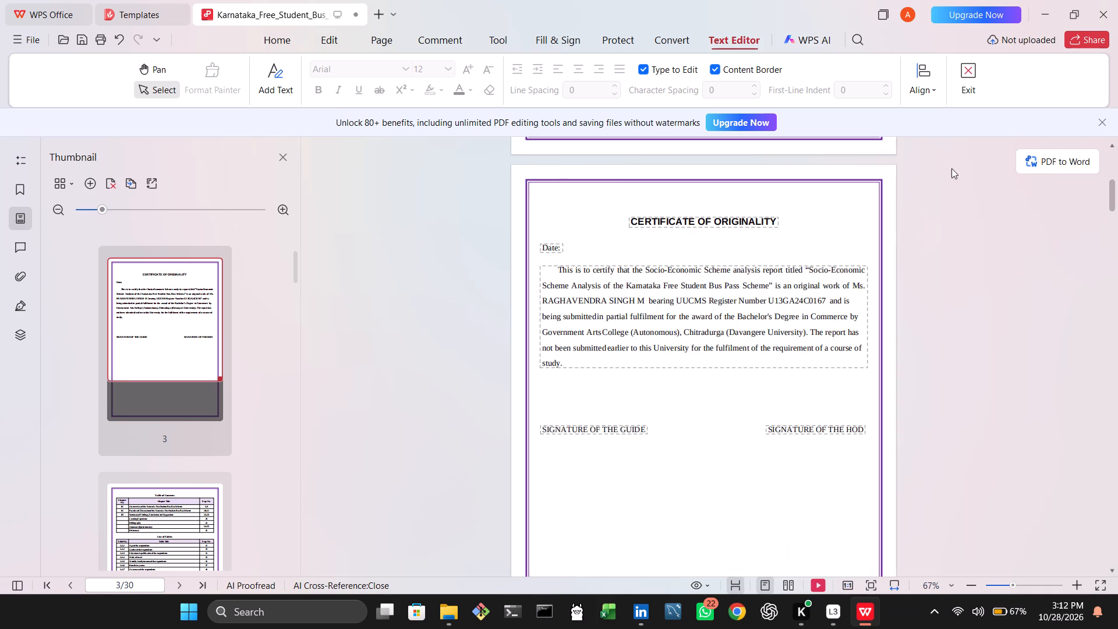
click(1109, 186)
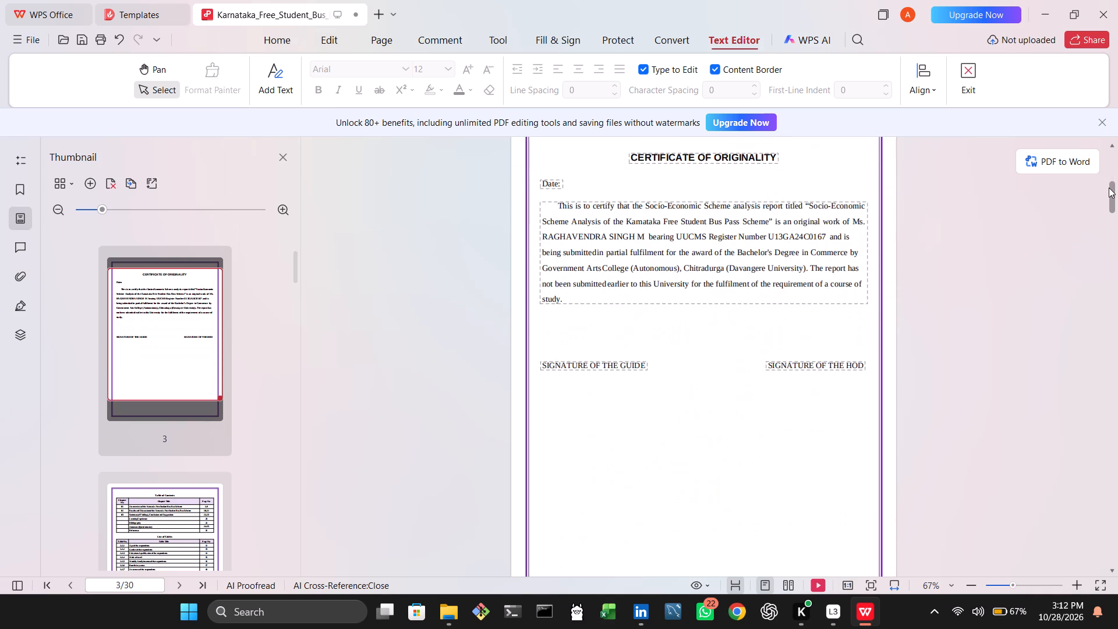
click(1109, 188)
key(super+g)
click(809, 186)
ctrl+scroll(976, 249, down, 1)
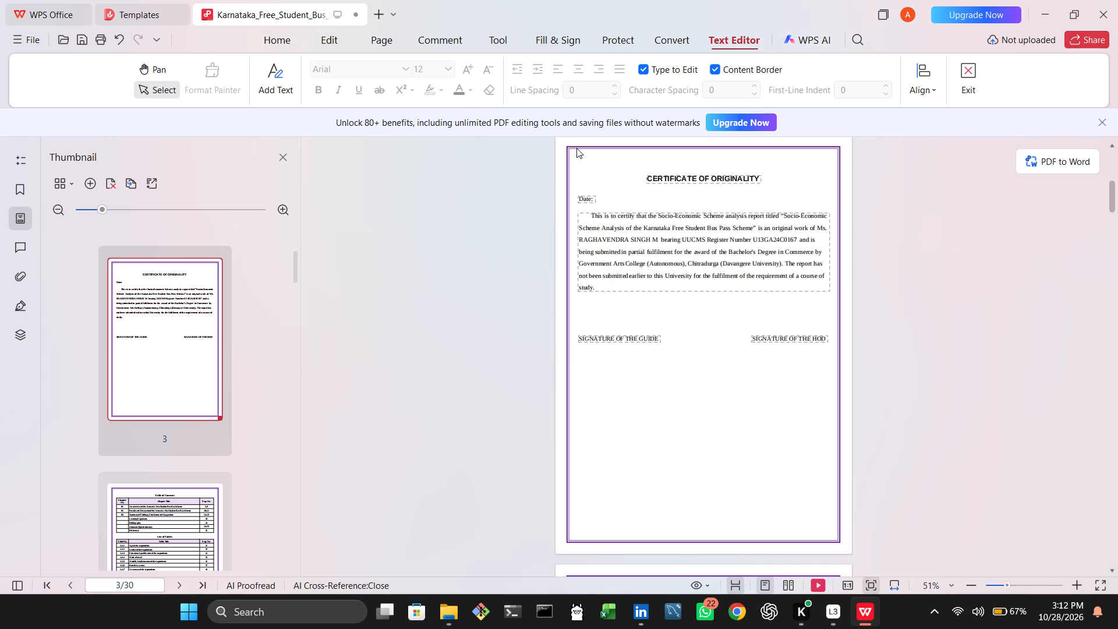
Dismiss the upgrade banner and exit text editing mode.
click(1099, 118)
click(968, 79)
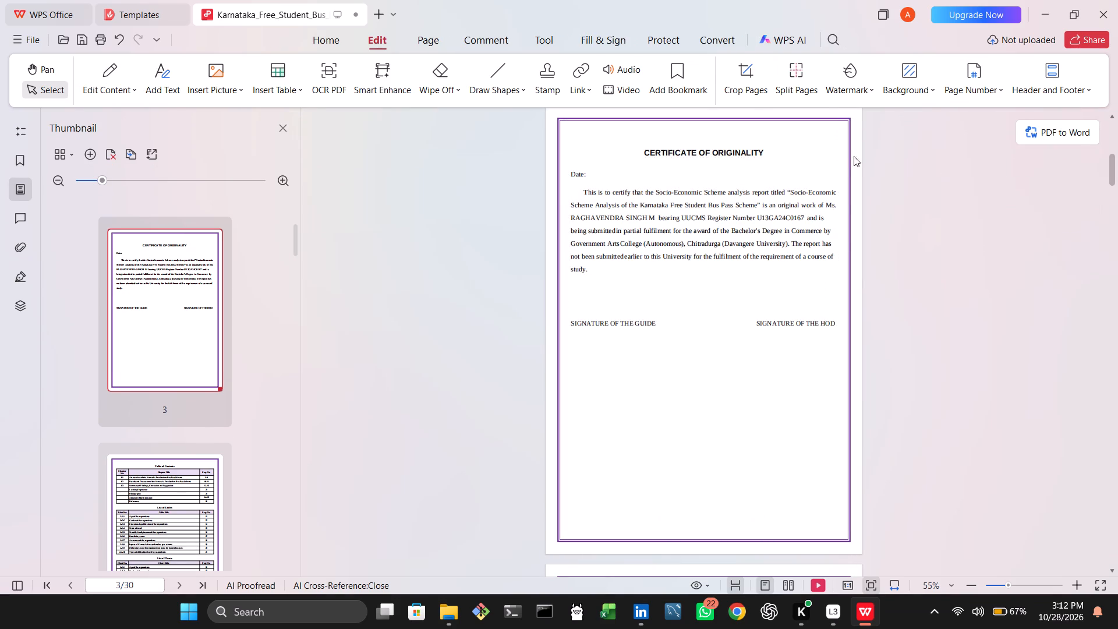
View the report's sharing and collaboration options, and dismiss them.
click(1081, 45)
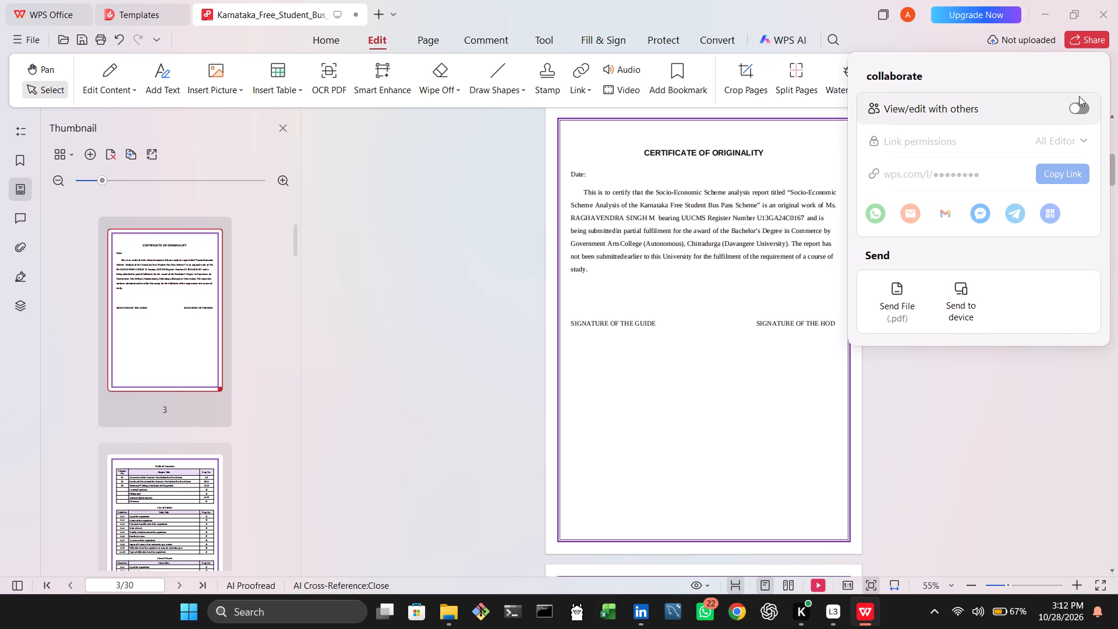
click(739, 169)
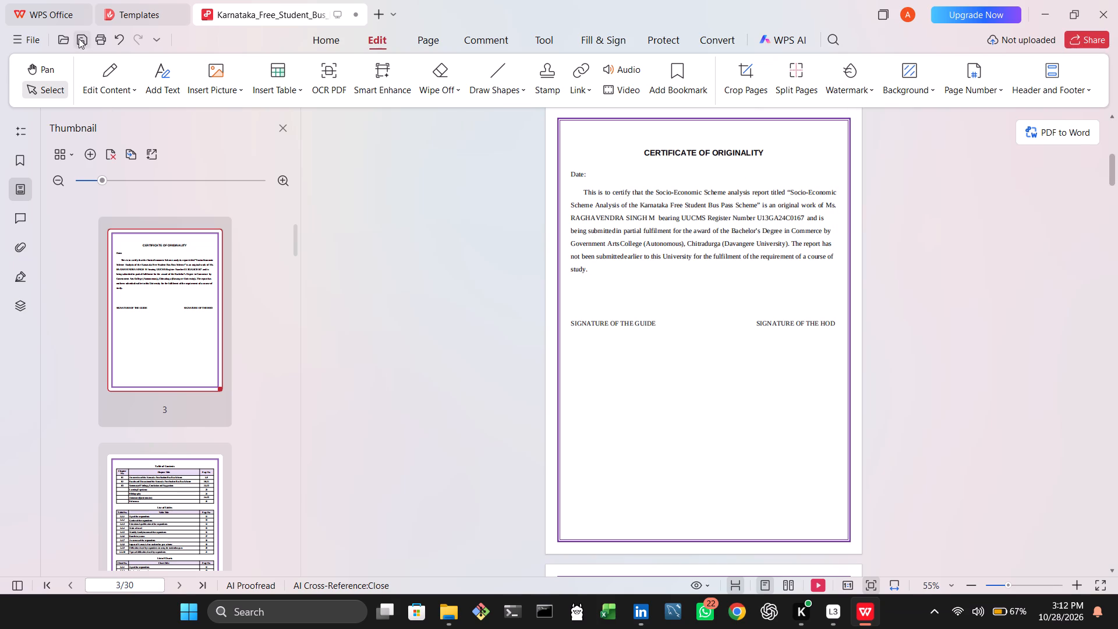
Try to print the report, choosing to save the modified document first.
click(97, 43)
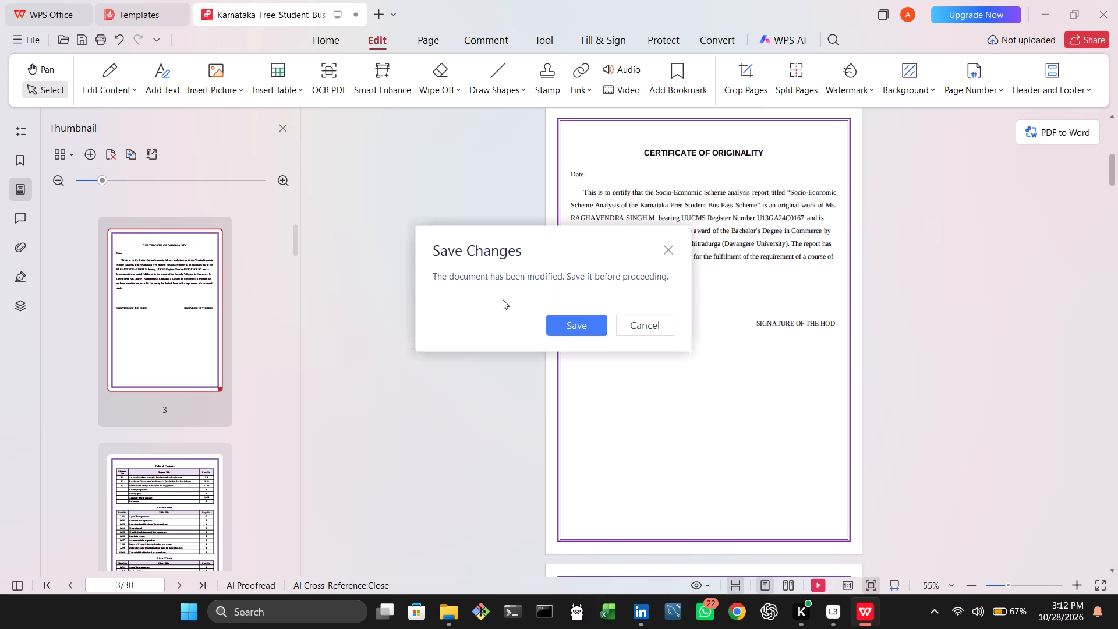
triple_click(568, 332)
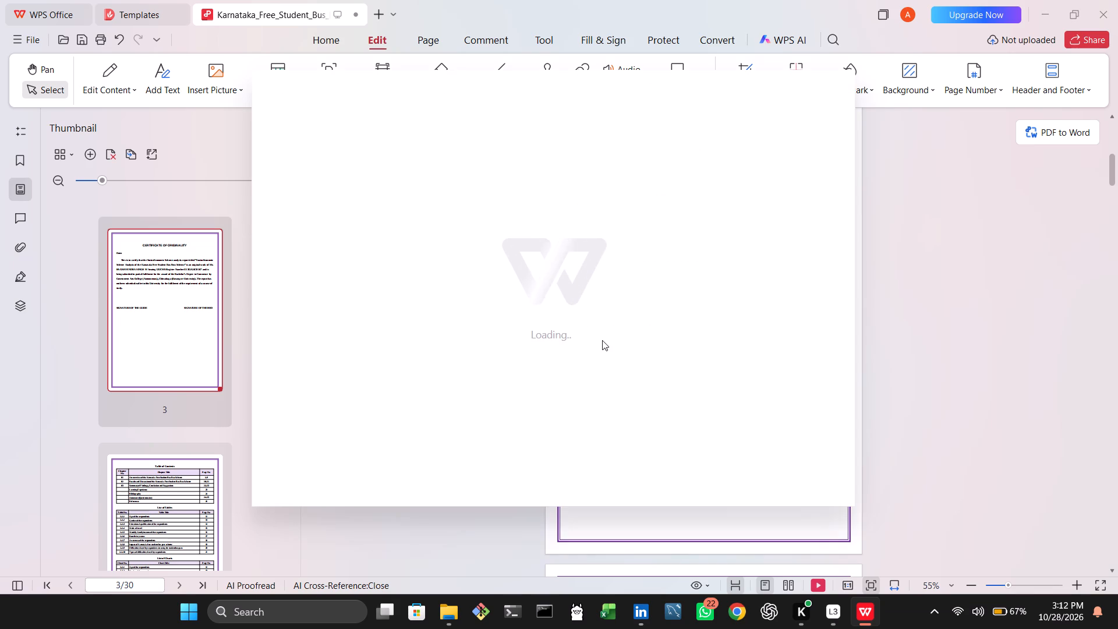
drag(602, 340, 851, 539)
click(962, 320)
drag(1110, 163, 699, 166)
drag(699, 166, 624, 279)
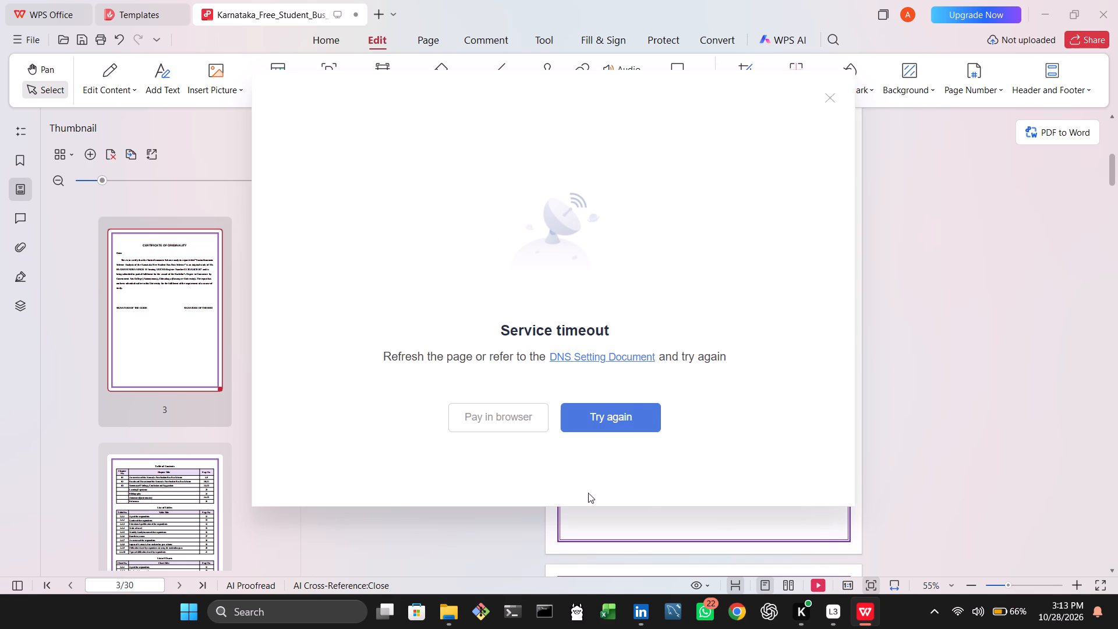
Retry loading the service page that opened when saving the document.
click(595, 421)
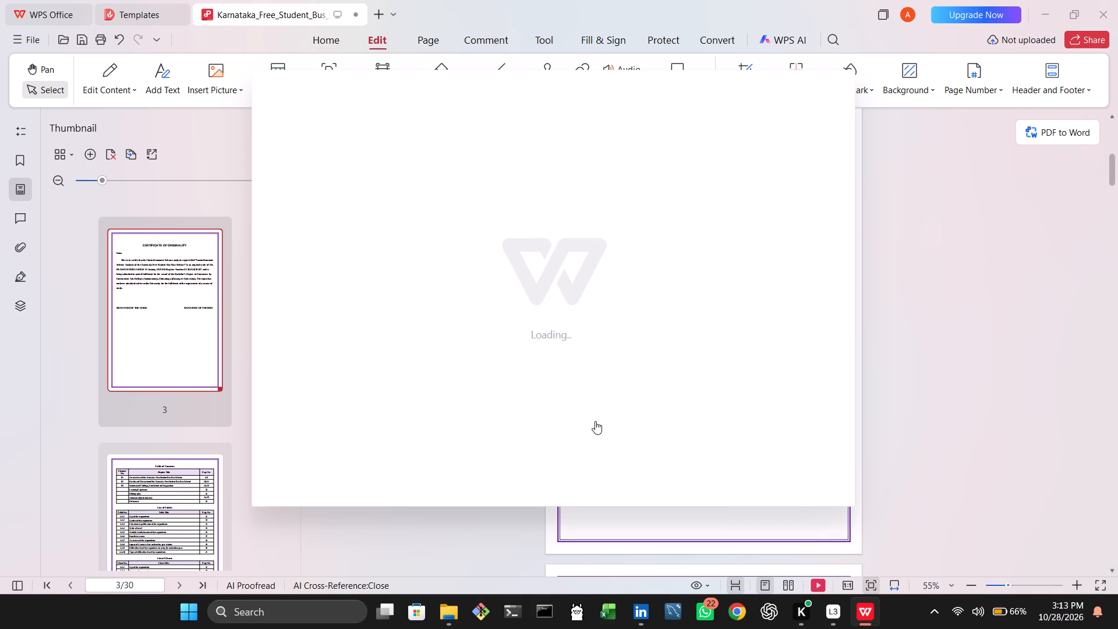
click(917, 479)
drag(1110, 167, 790, 340)
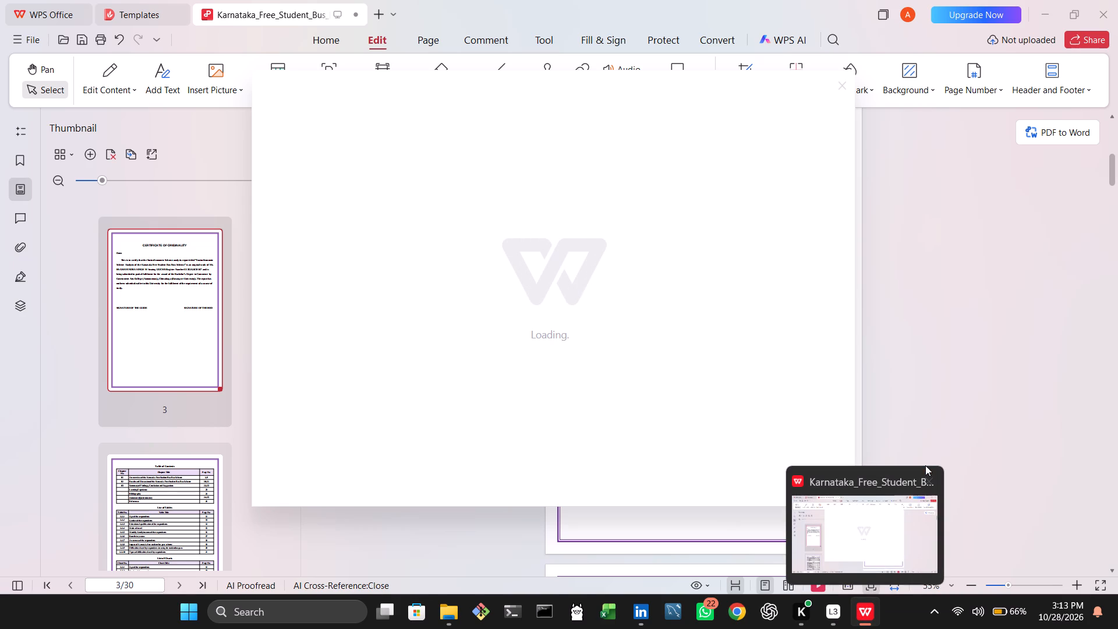
click(926, 474)
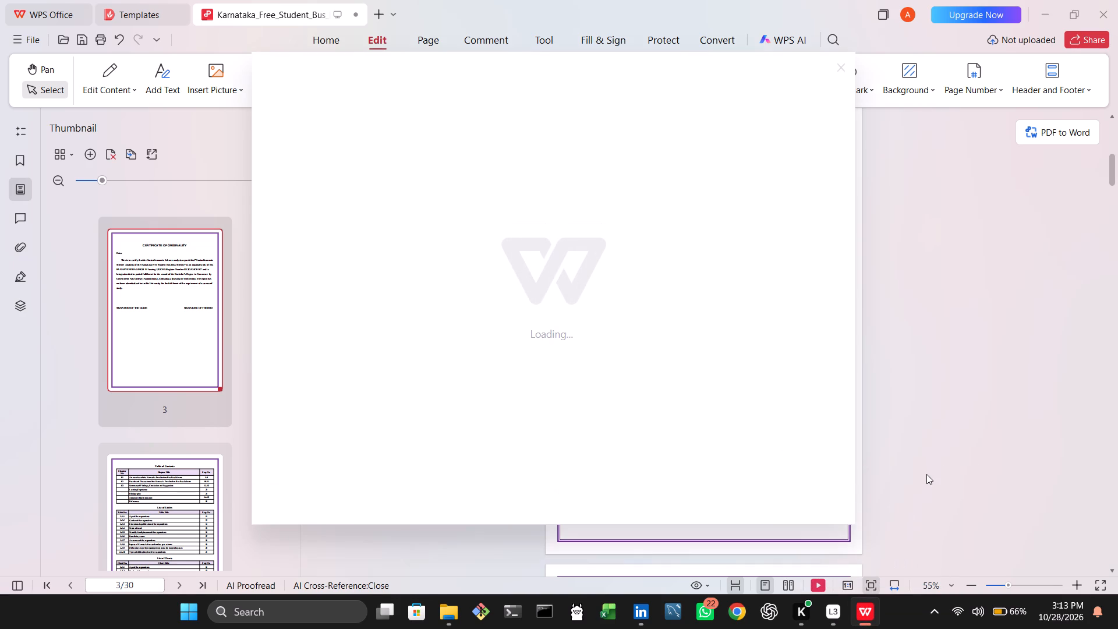
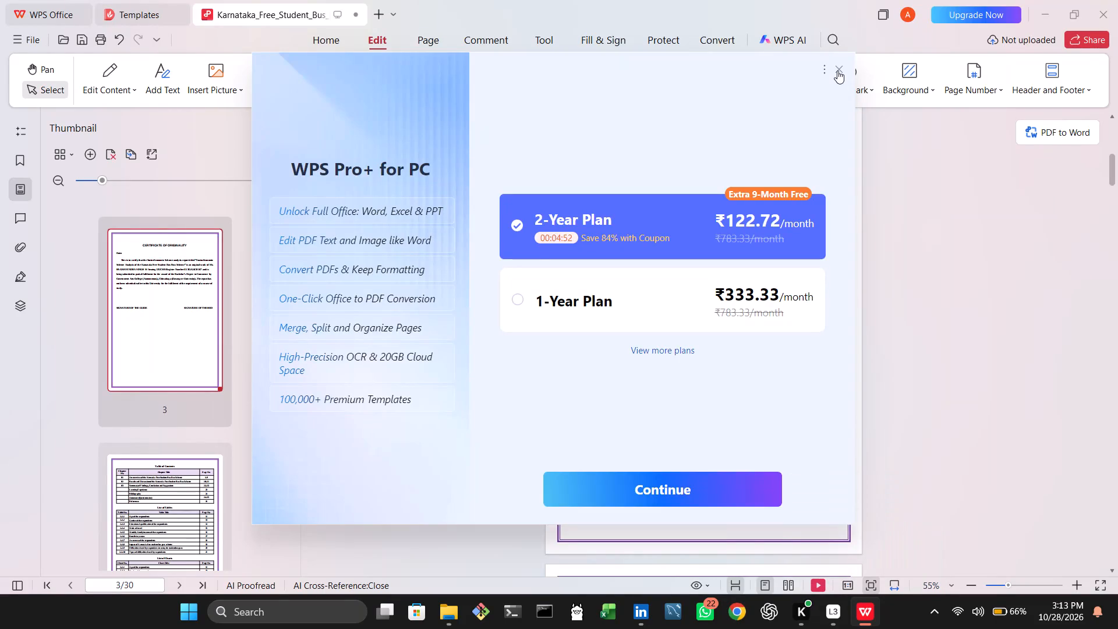
Dismiss the WPS Pro+ upgrade offer and its follow-up discount offer.
click(837, 70)
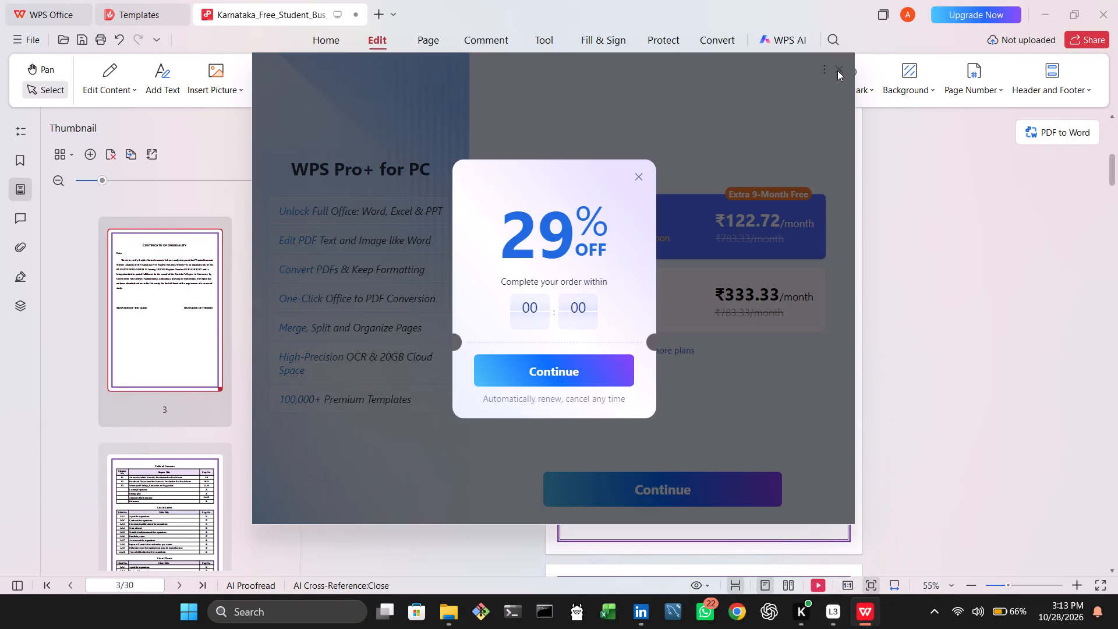
click(635, 175)
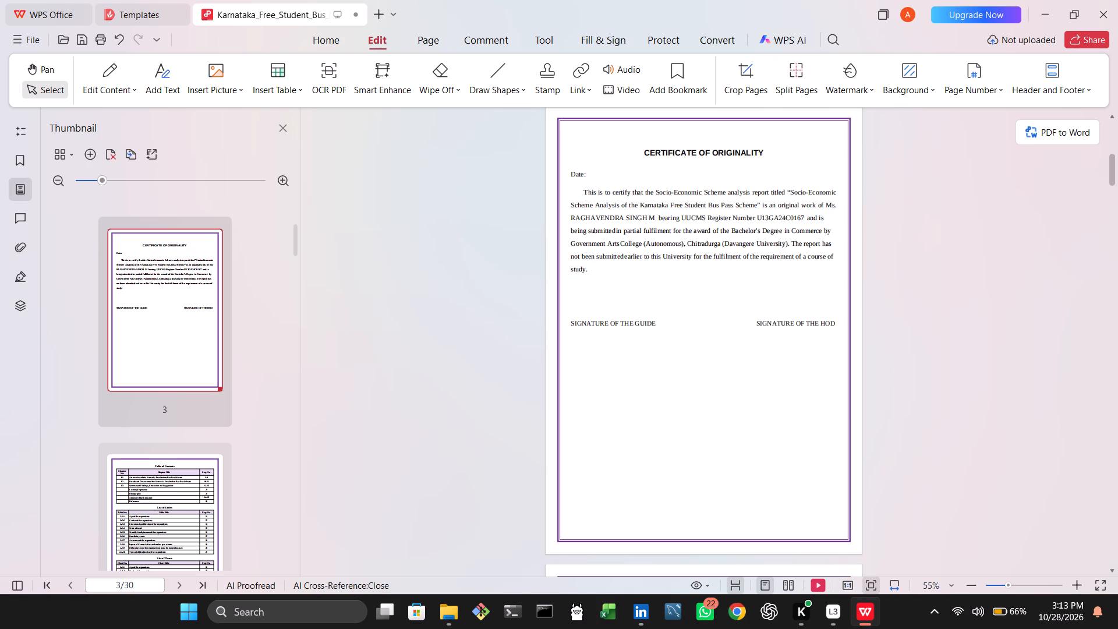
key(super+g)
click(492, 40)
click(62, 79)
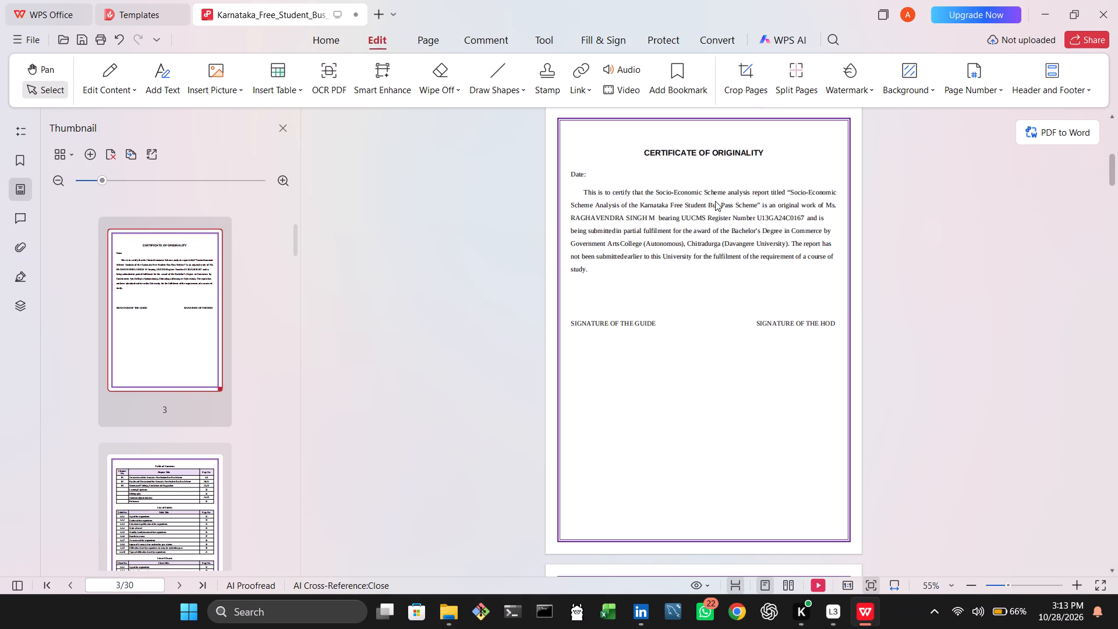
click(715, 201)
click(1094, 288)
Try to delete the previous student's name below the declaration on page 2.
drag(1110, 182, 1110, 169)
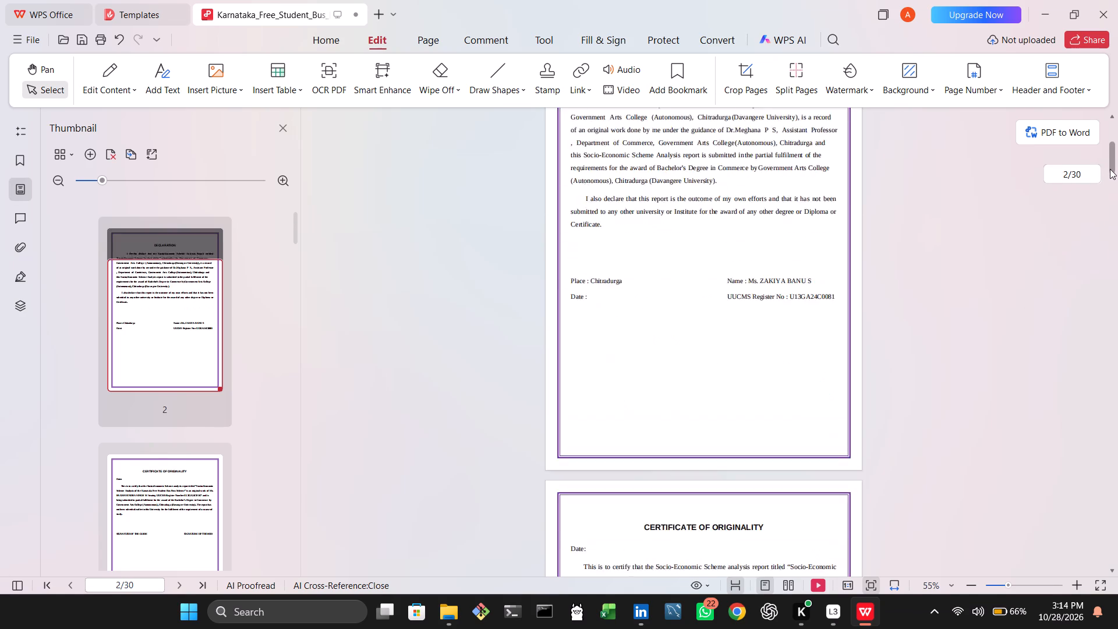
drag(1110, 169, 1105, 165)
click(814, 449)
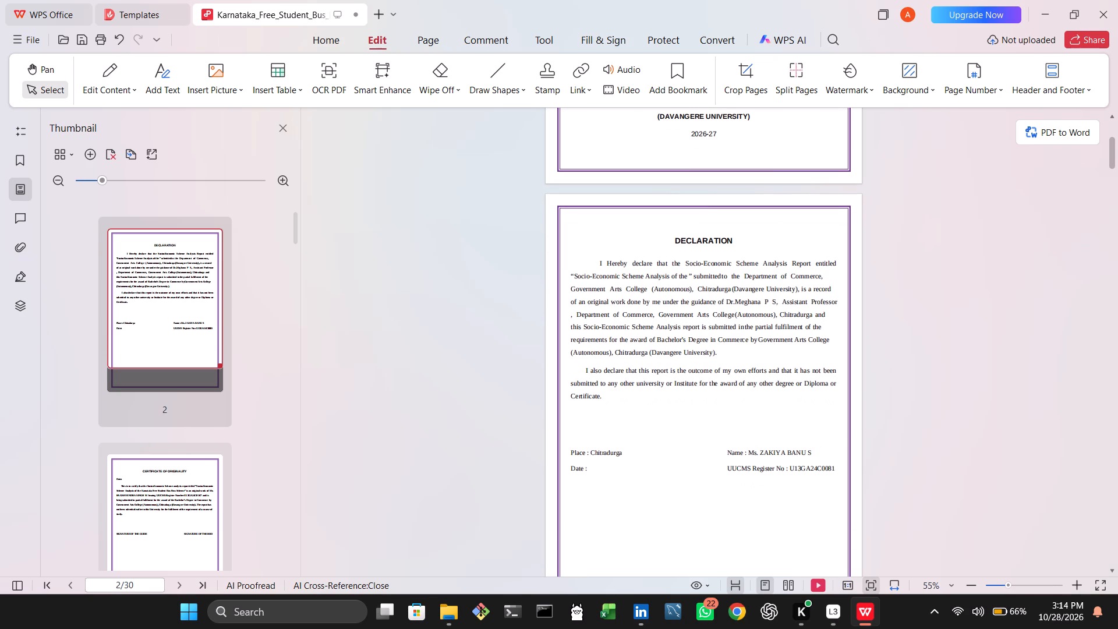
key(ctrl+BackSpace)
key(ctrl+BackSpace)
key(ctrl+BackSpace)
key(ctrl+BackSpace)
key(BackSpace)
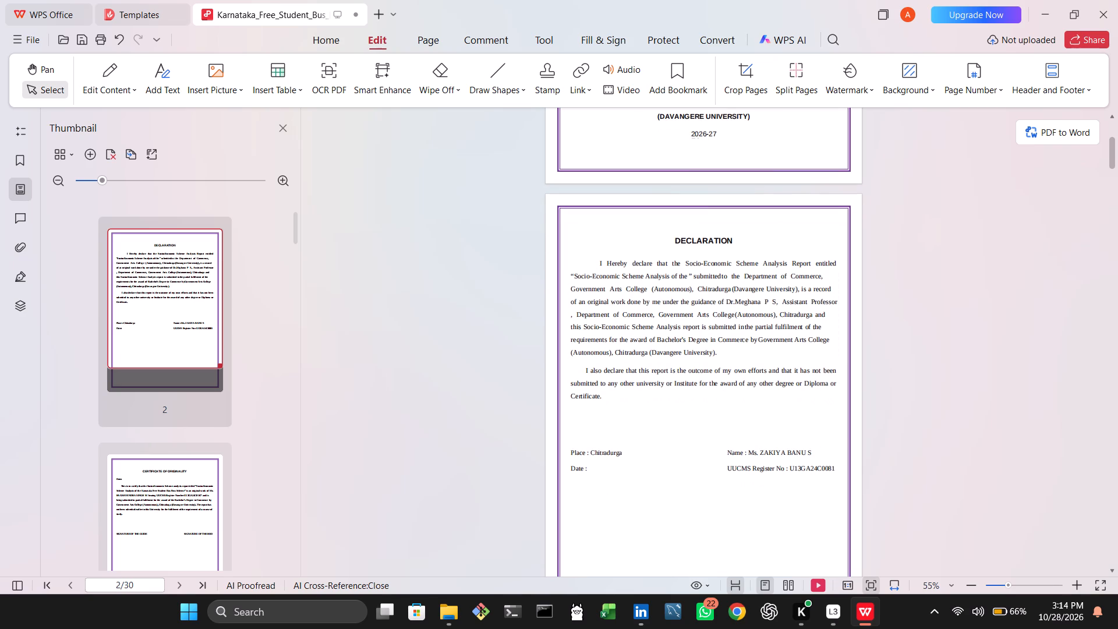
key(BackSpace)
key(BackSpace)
Replace the last digits of the UUCMS register number below the declaration with those of the new student's number.
double_click(815, 457)
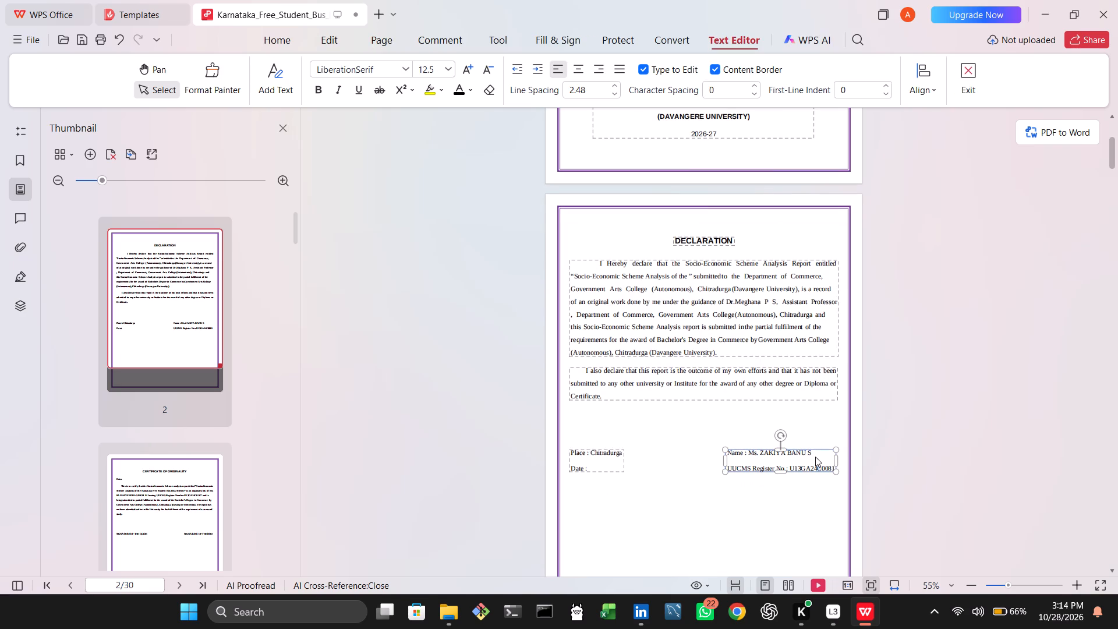
double_click(815, 457)
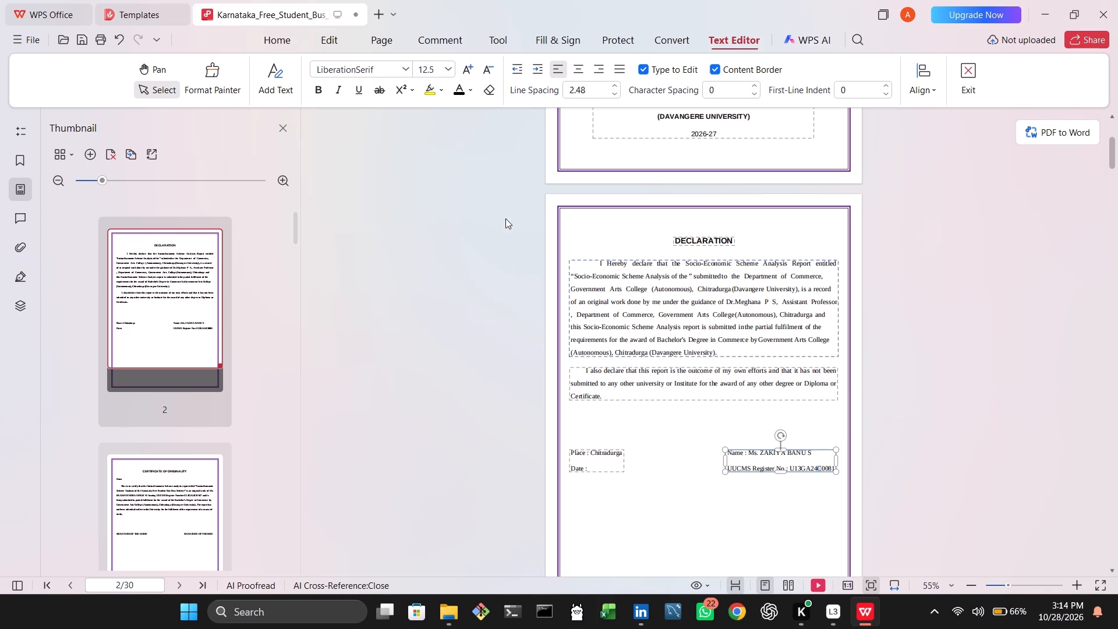
double_click(807, 451)
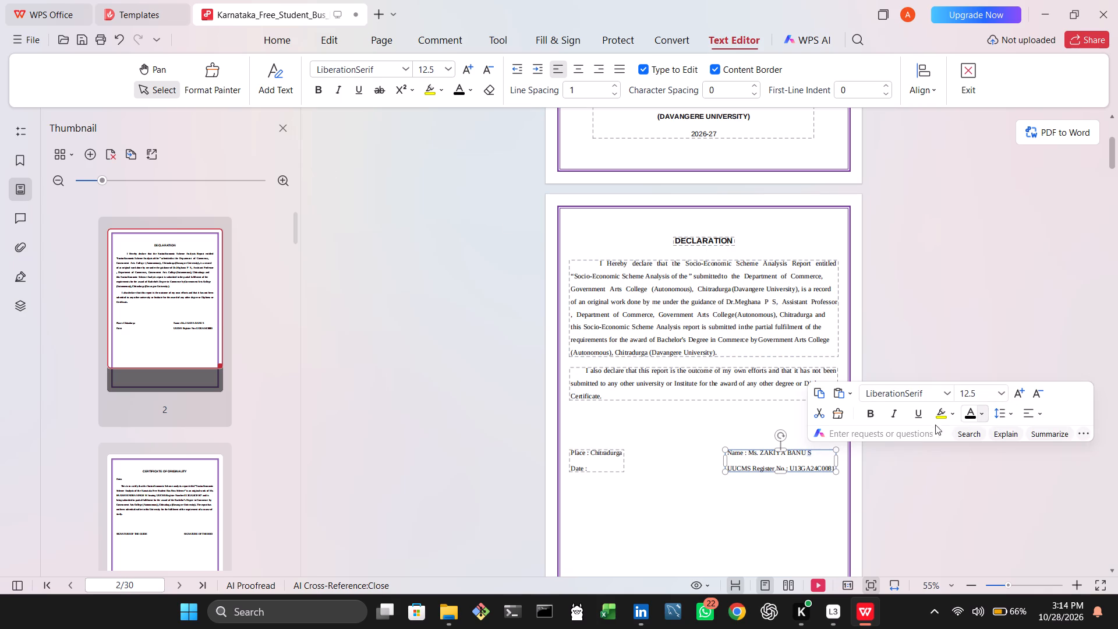
click(749, 453)
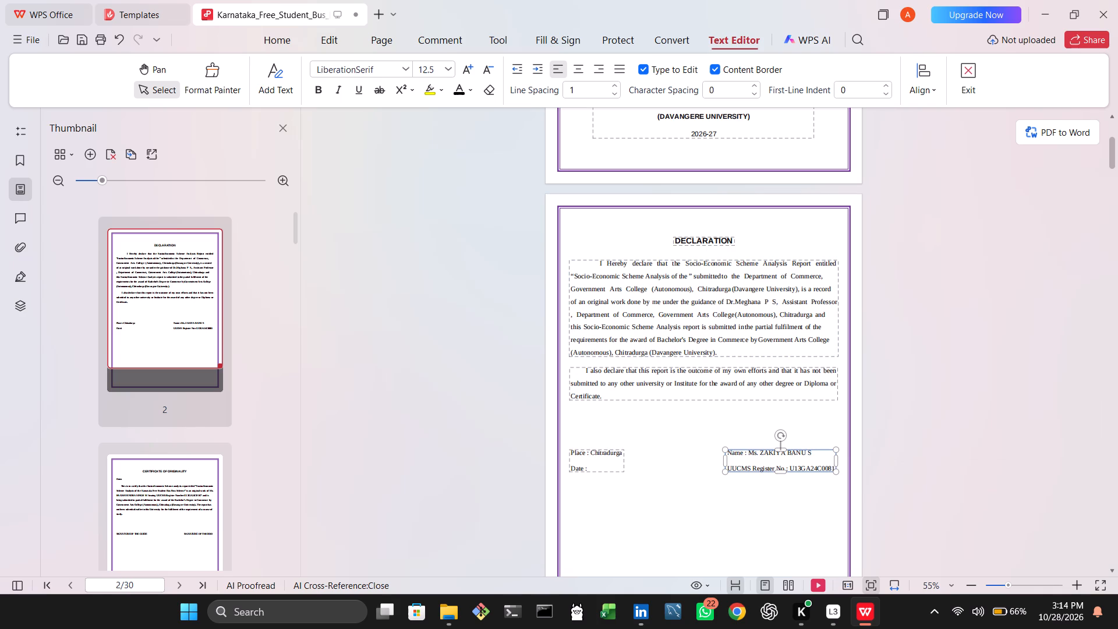
key(Right)
key(Right)
key(Right)
key(Right)
key(Right)
key(Right)
key(Right)
key(Right)
key(Right)
key(Right)
key(Right)
key(Right)
key(Right)
key(Right)
key(Right)
key(Right)
key(Right)
key(Right)
key(Right)
key(Right)
key(Right)
key(Right)
key(Right)
key(Right)
key(Right)
key(Right)
key(Right)
key(Right)
key(Right)
key(Right)
key(Right)
key(Right)
key(Right)
key(Right)
key(Right)
key(Right)
key(Right)
key(Right)
key(Right)
key(Right)
key(Right)
key(Right)
key(Right)
key(Right)
key(BackSpace)
key(BackSpace)
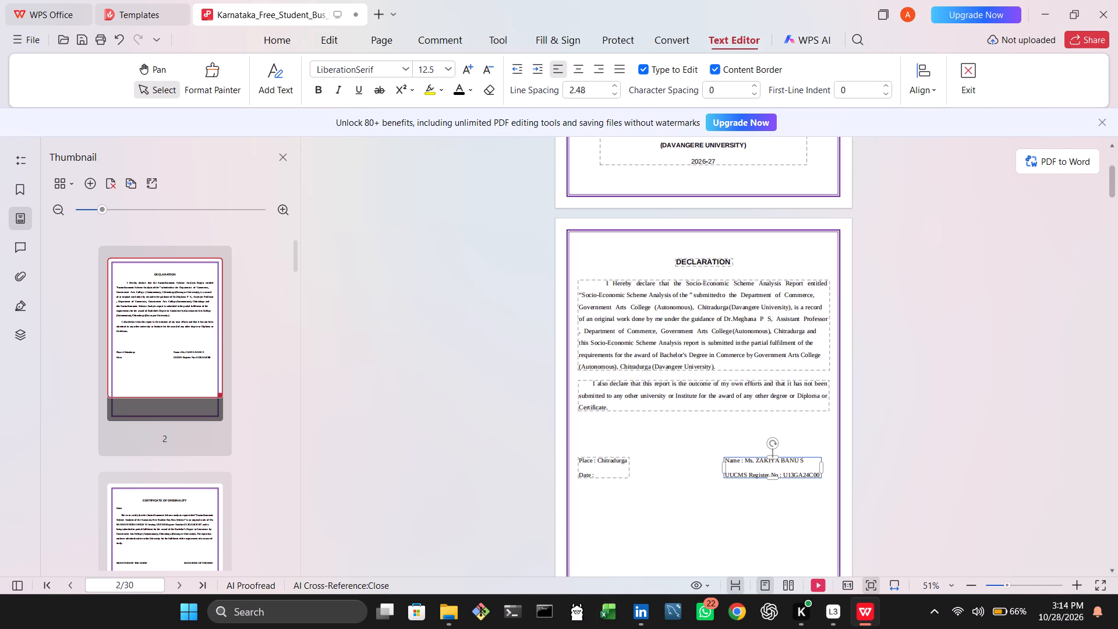
key(BackSpace)
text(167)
Replace the name below the declaration with the new student's name in capitals, changing the title from Ms. to MR.
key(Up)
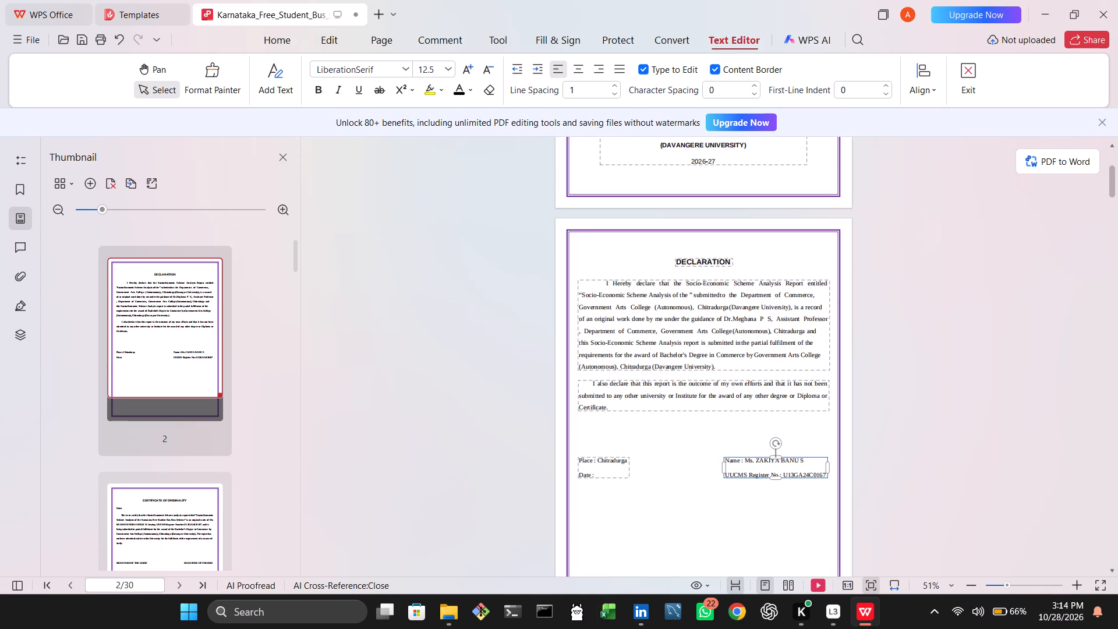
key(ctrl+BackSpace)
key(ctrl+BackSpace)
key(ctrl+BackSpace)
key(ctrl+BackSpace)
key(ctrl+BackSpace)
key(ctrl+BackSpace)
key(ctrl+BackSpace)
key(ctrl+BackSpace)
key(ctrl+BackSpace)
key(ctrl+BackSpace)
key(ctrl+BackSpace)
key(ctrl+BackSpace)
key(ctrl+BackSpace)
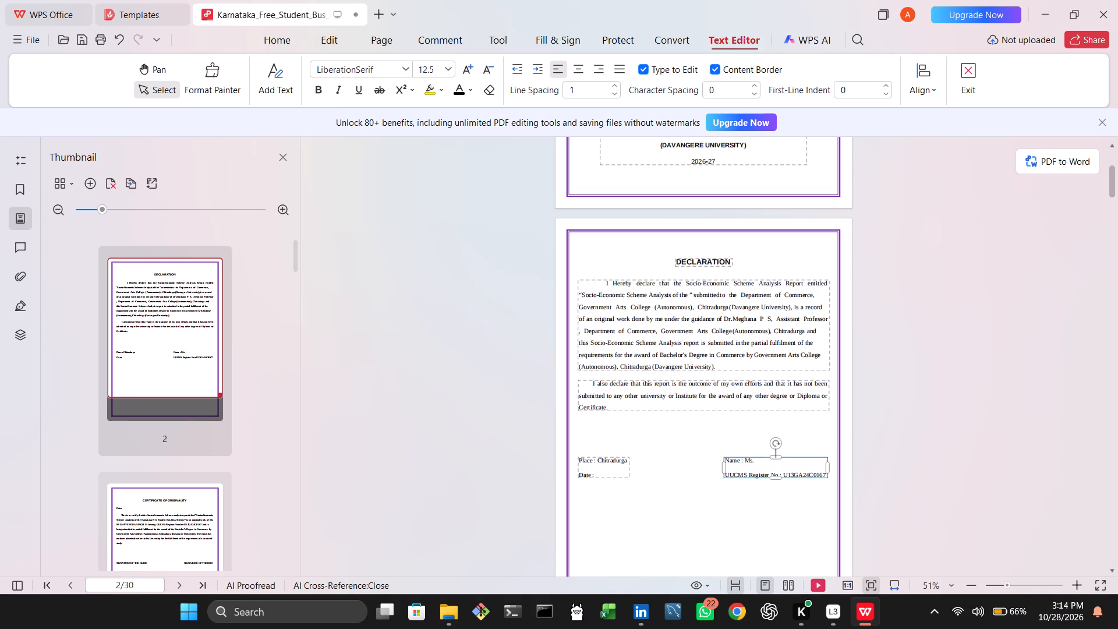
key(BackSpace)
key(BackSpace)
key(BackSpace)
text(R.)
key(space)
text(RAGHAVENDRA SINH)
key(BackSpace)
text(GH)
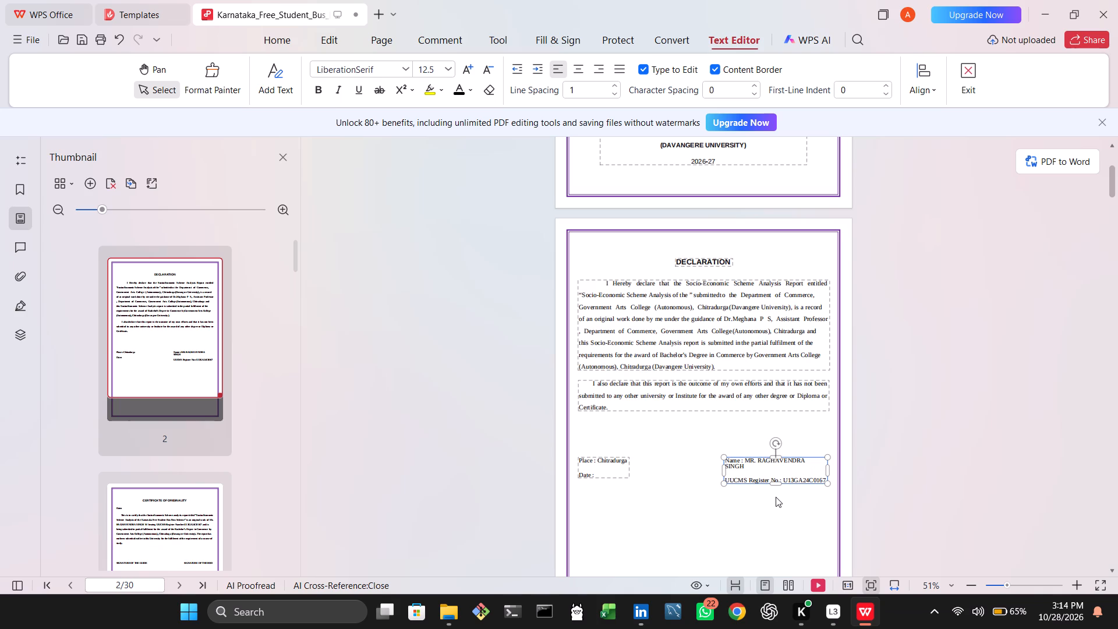
Remove the space between the student's first name and surname in the declaration's Name line.
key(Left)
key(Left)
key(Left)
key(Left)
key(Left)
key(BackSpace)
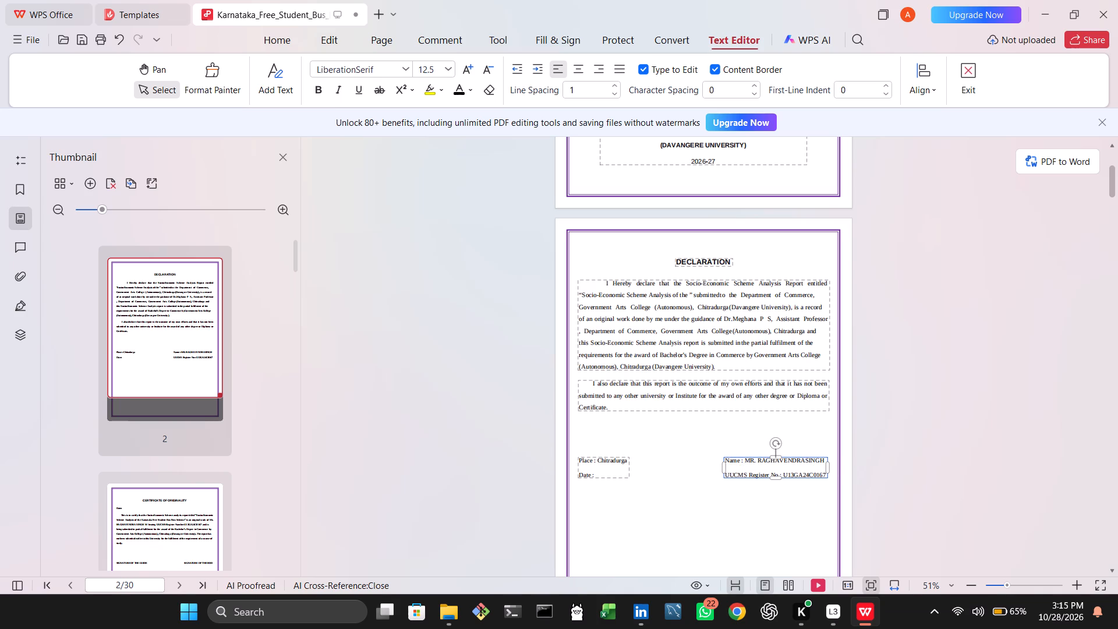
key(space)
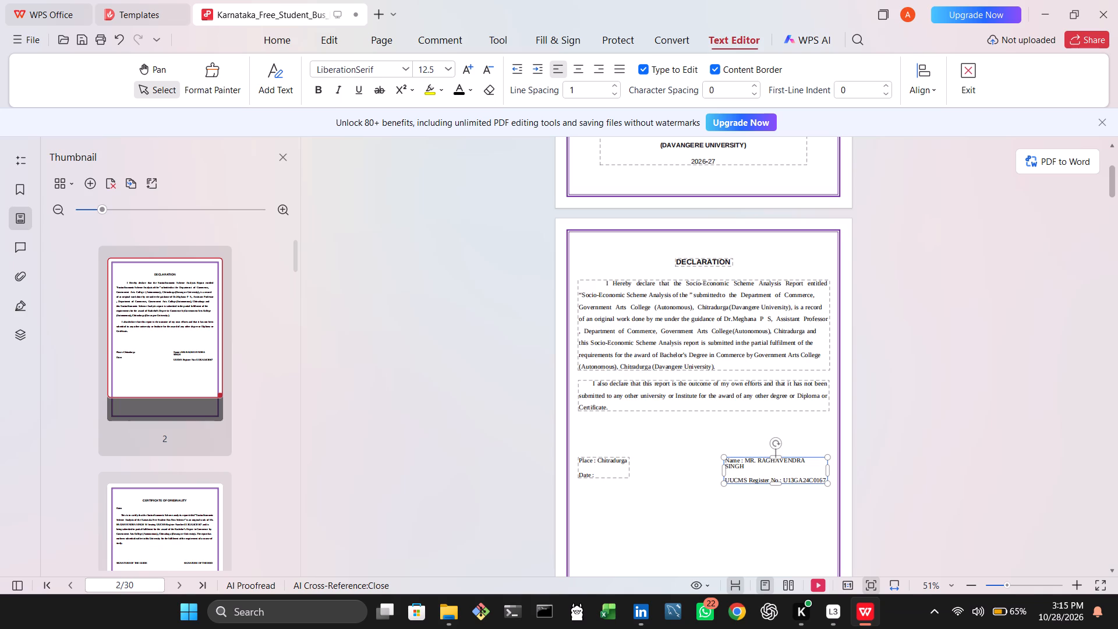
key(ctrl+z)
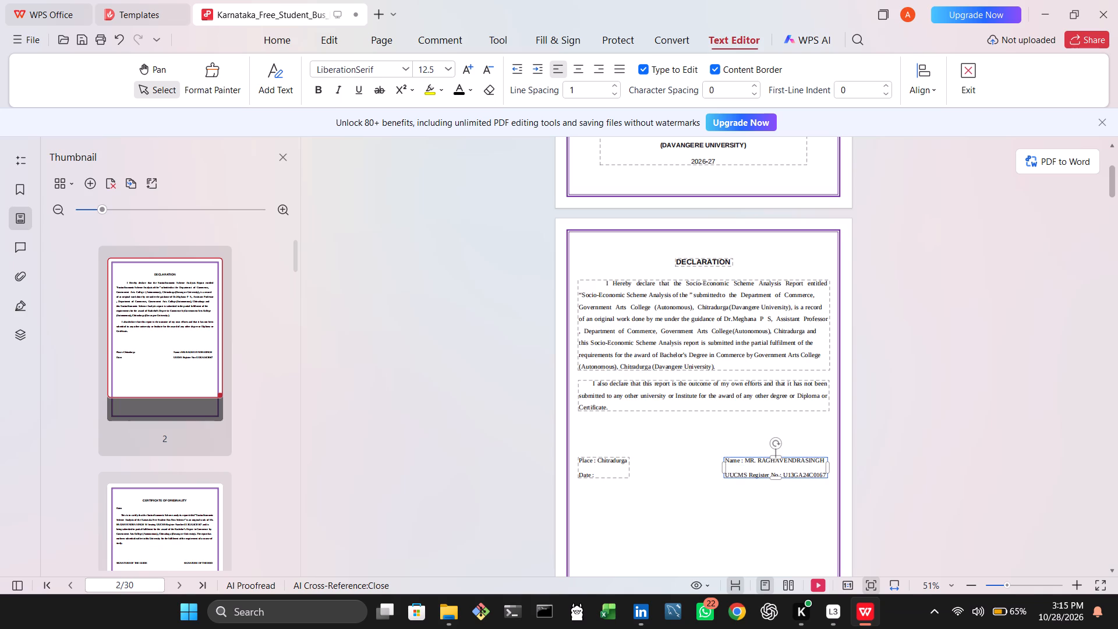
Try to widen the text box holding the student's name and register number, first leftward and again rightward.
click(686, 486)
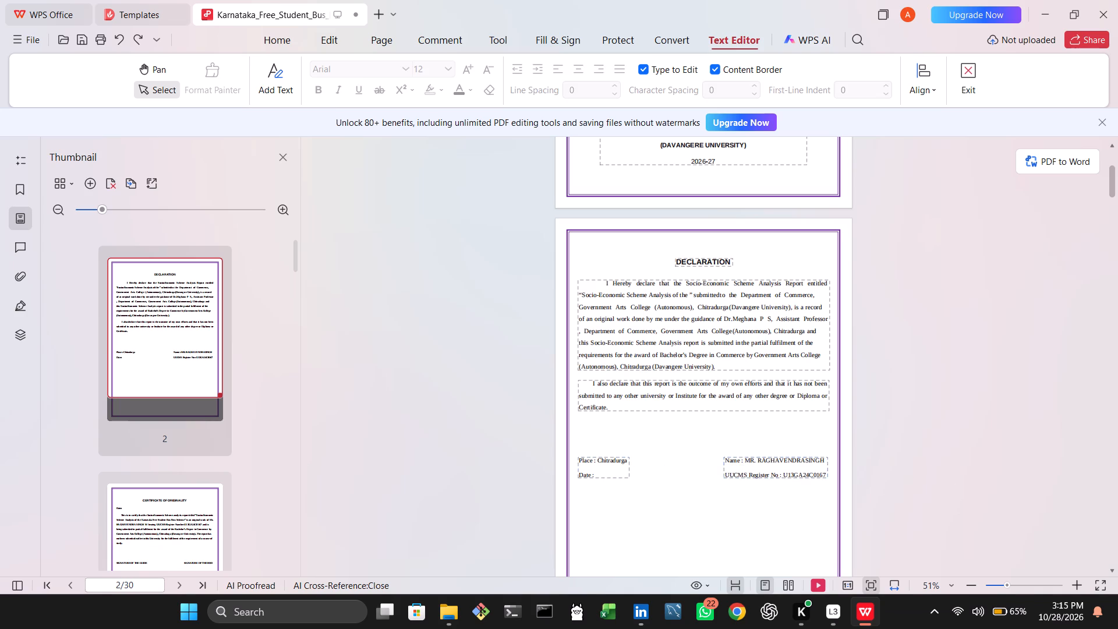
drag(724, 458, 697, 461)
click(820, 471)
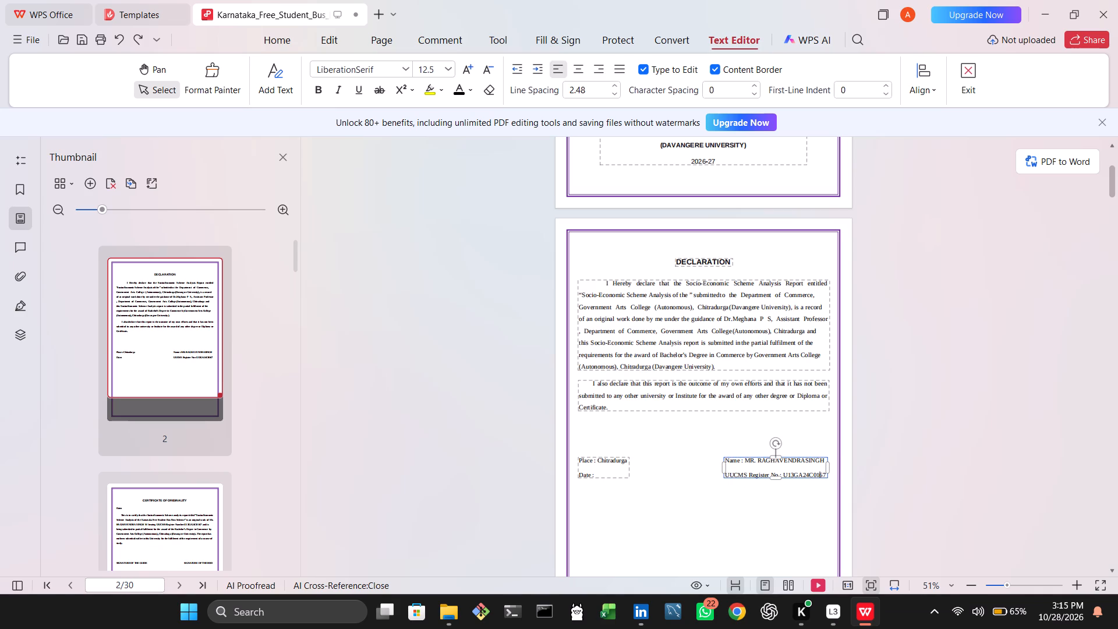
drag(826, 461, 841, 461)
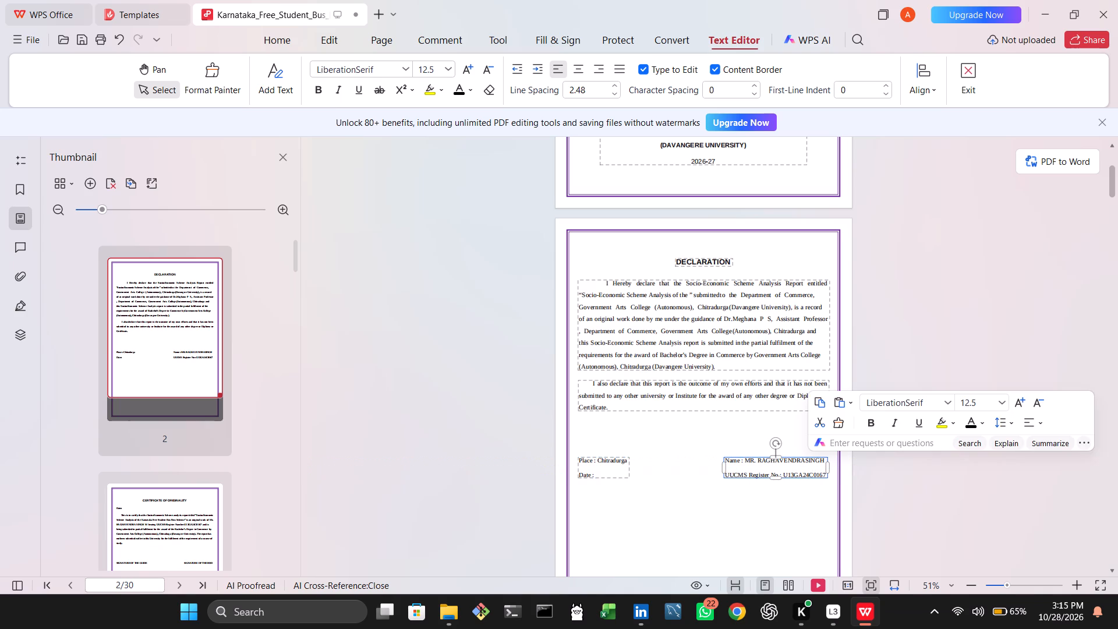
Set the font size of the student's name and register number block below the declaration to 11.
click(972, 405)
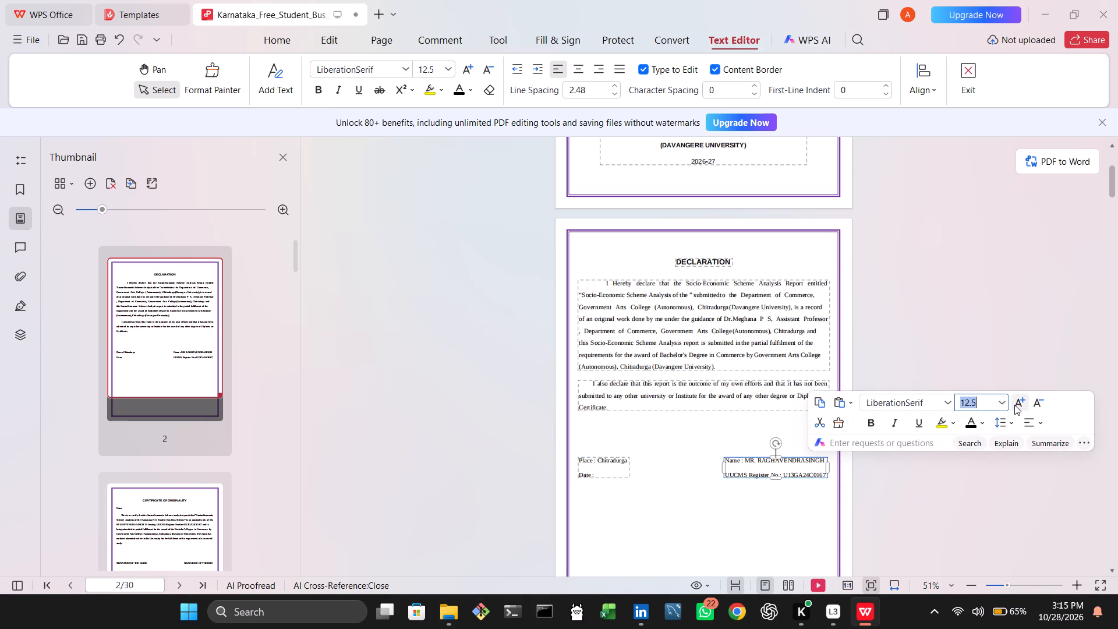
click(1000, 405)
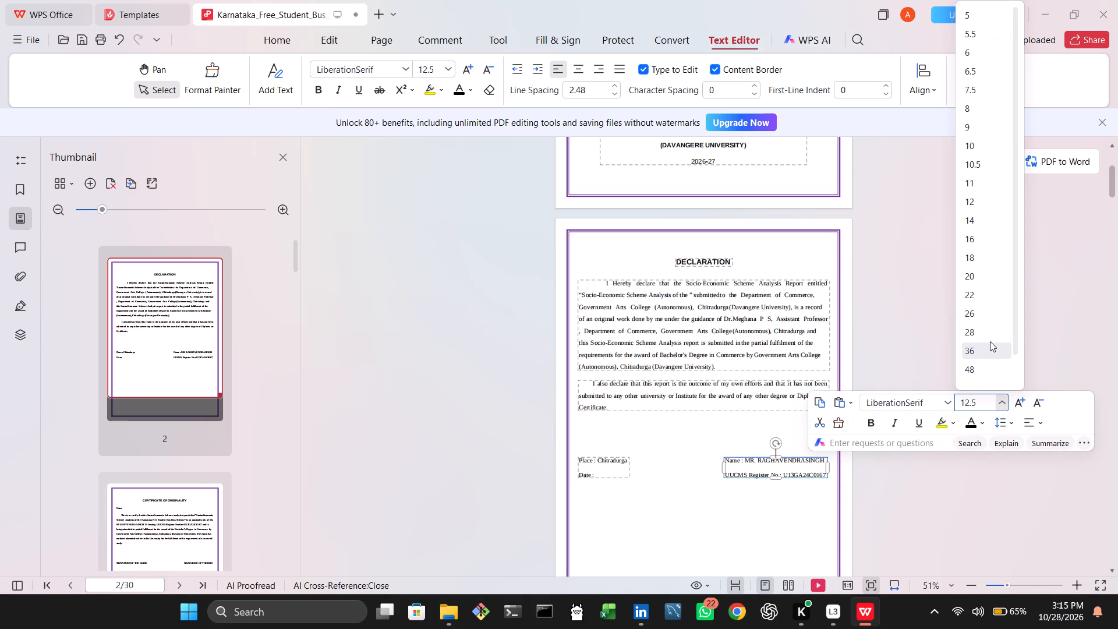
click(964, 188)
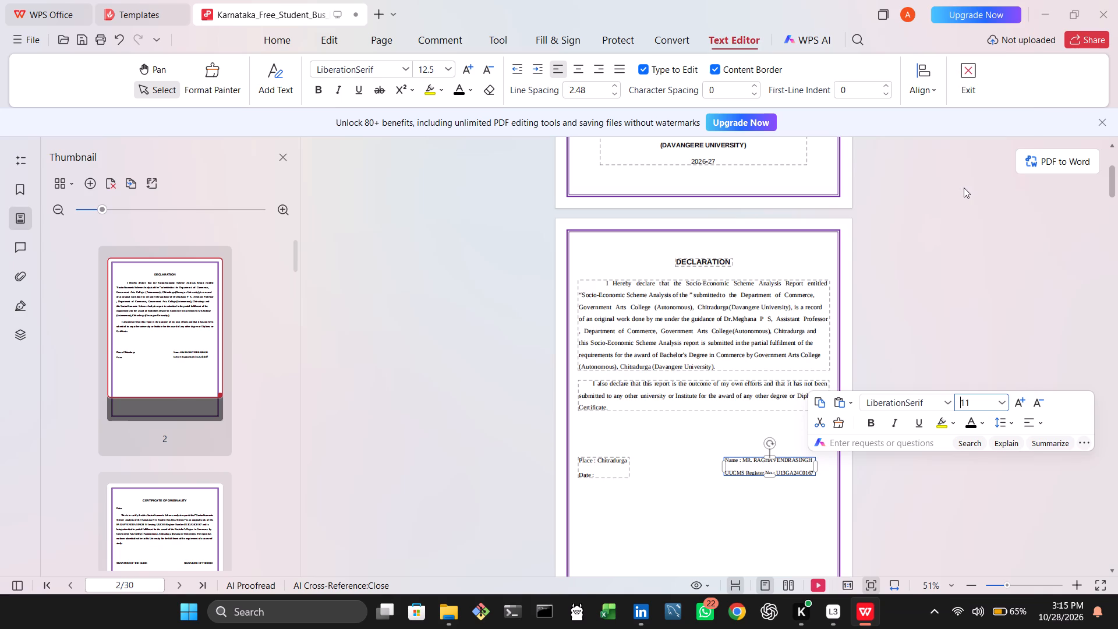
click(702, 539)
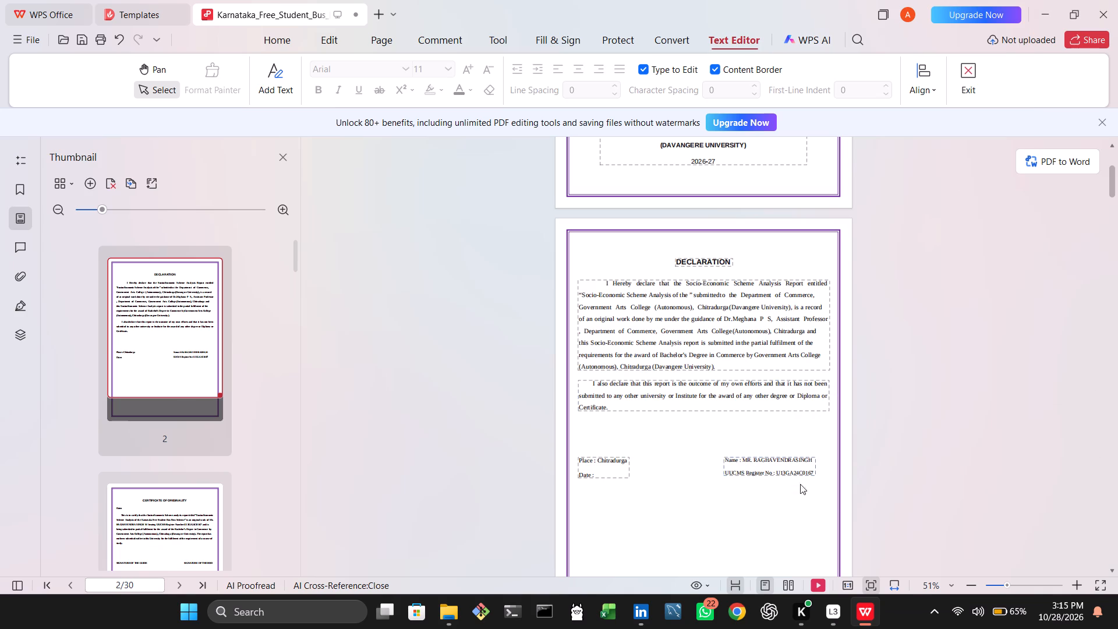
click(688, 495)
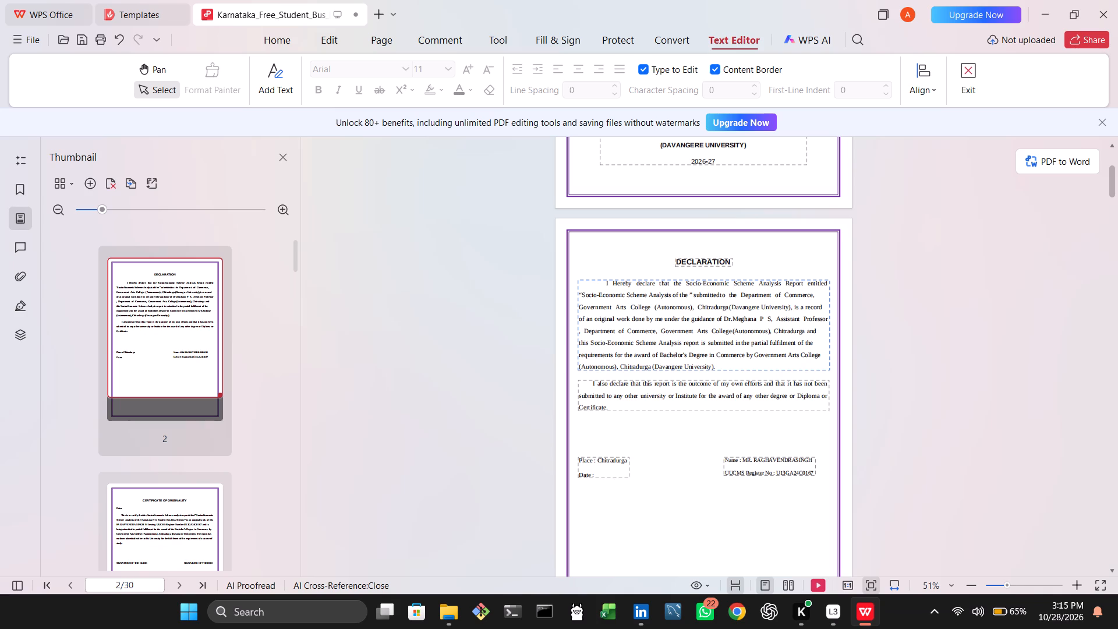
ctrl+scroll(789, 281, up, 1)
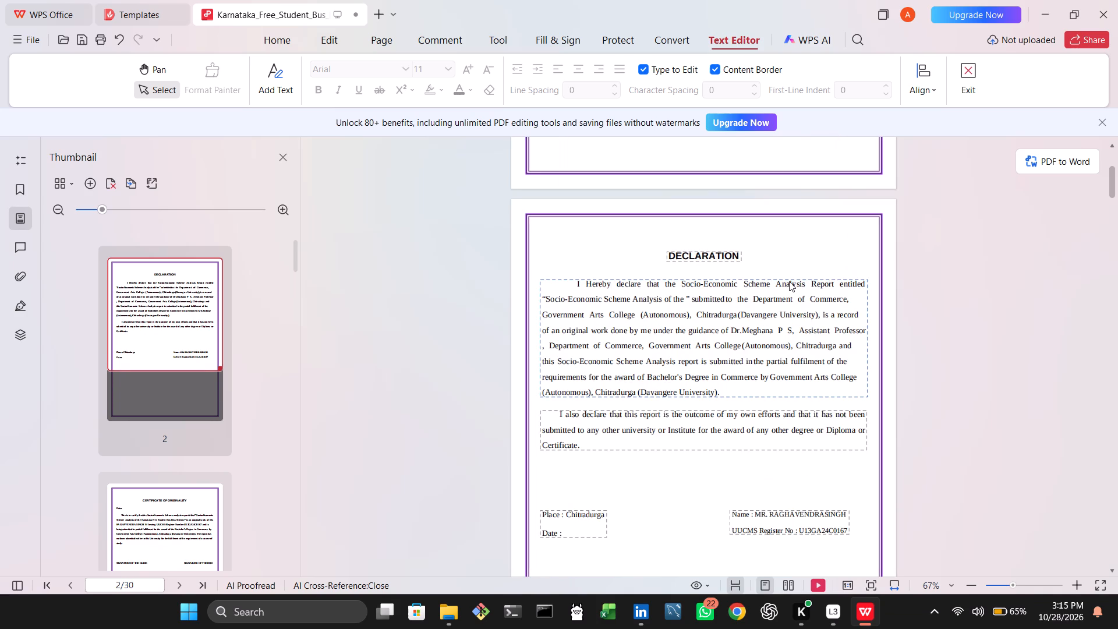
ctrl+scroll(789, 281, up, 1)
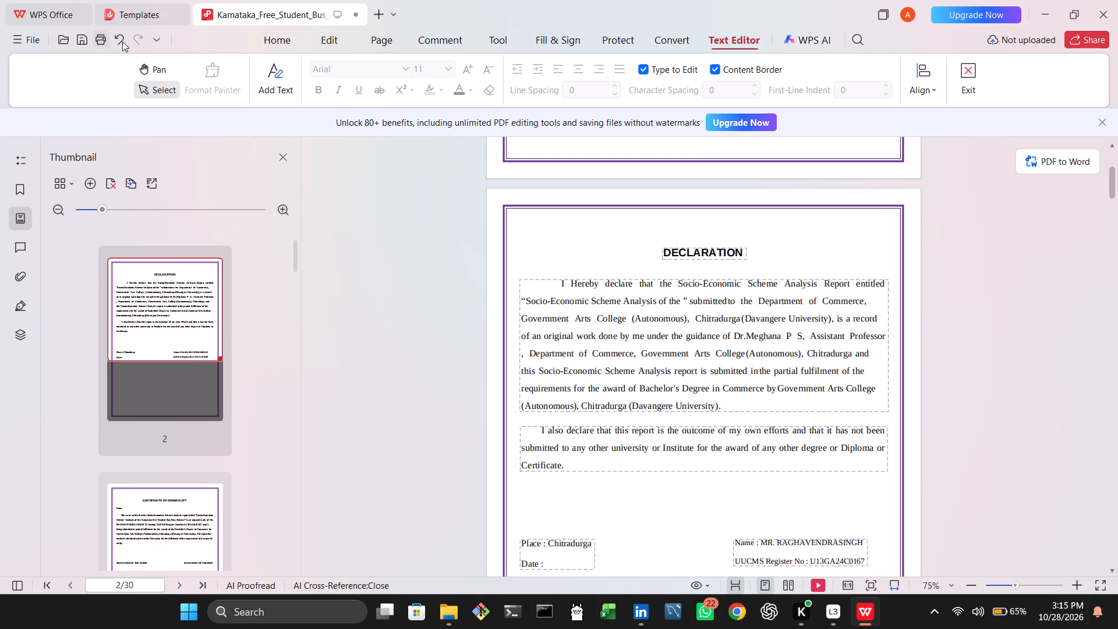
Start a new PDF document alongside the open bus pass report.
click(374, 16)
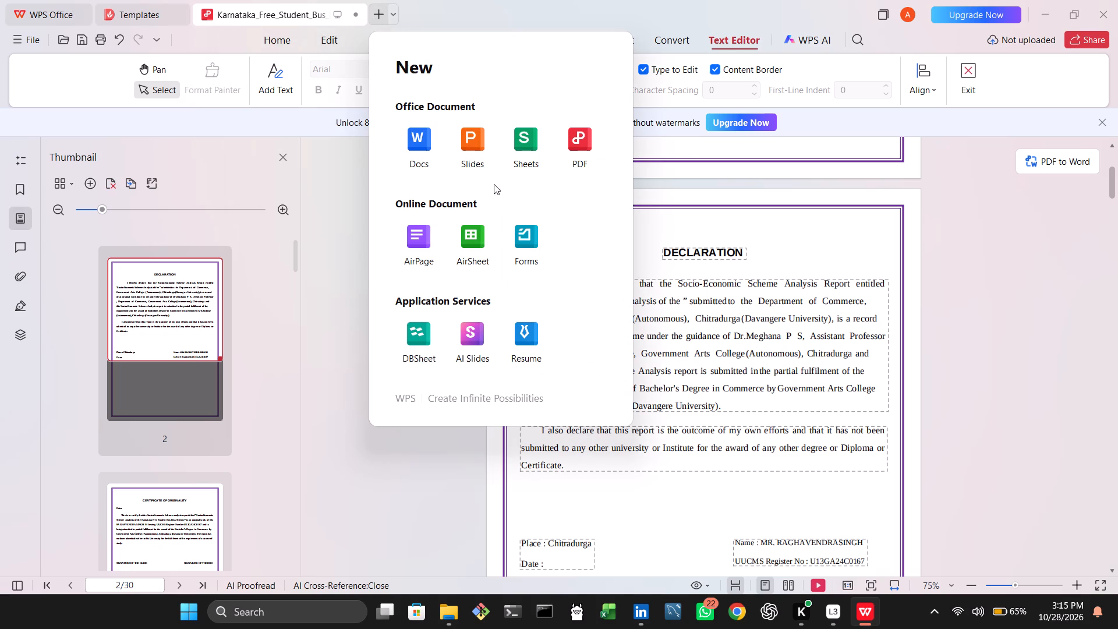